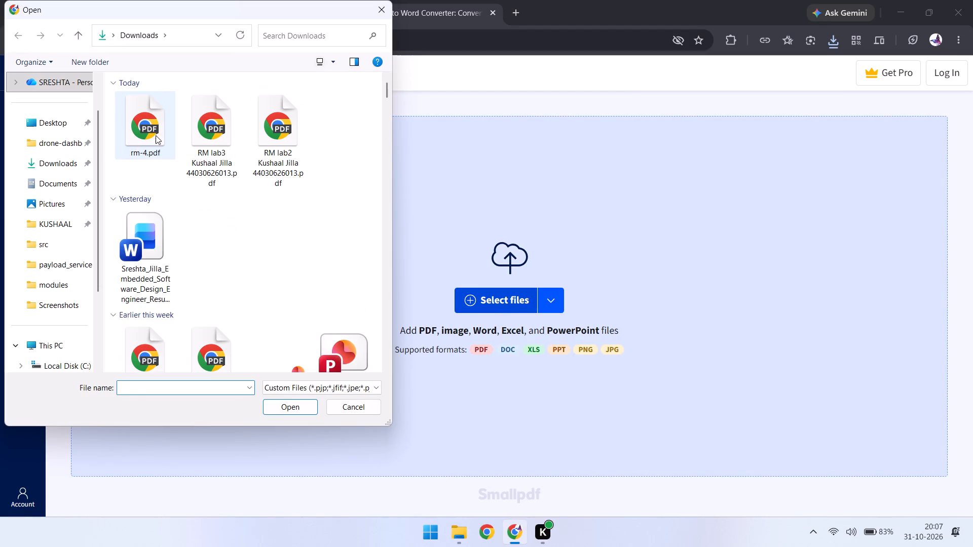
click(156, 135)
click(306, 408)
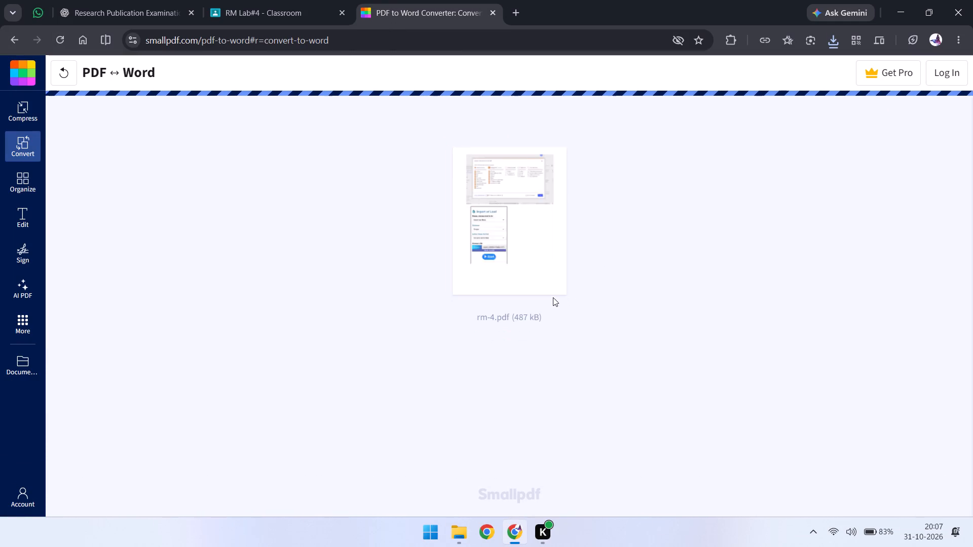
click(788, 207)
click(817, 311)
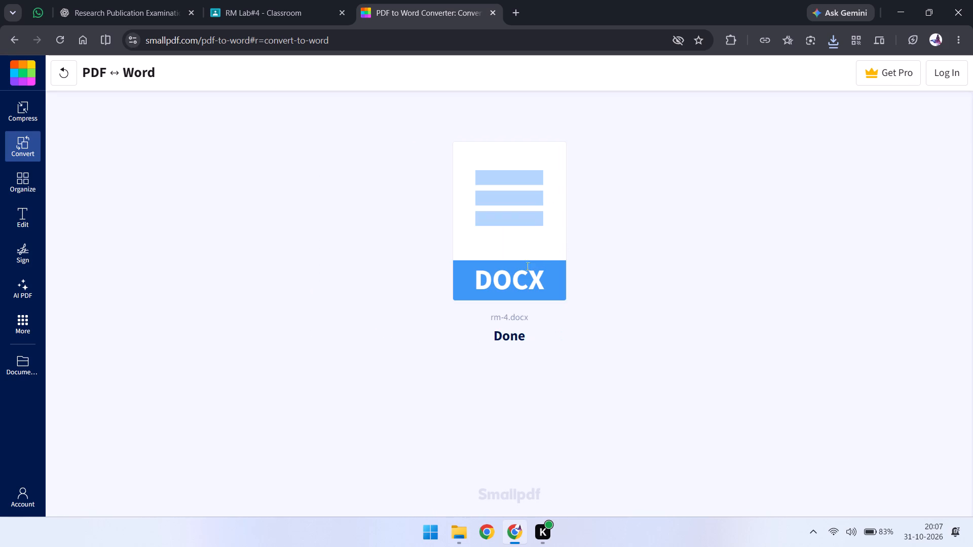
click(836, 210)
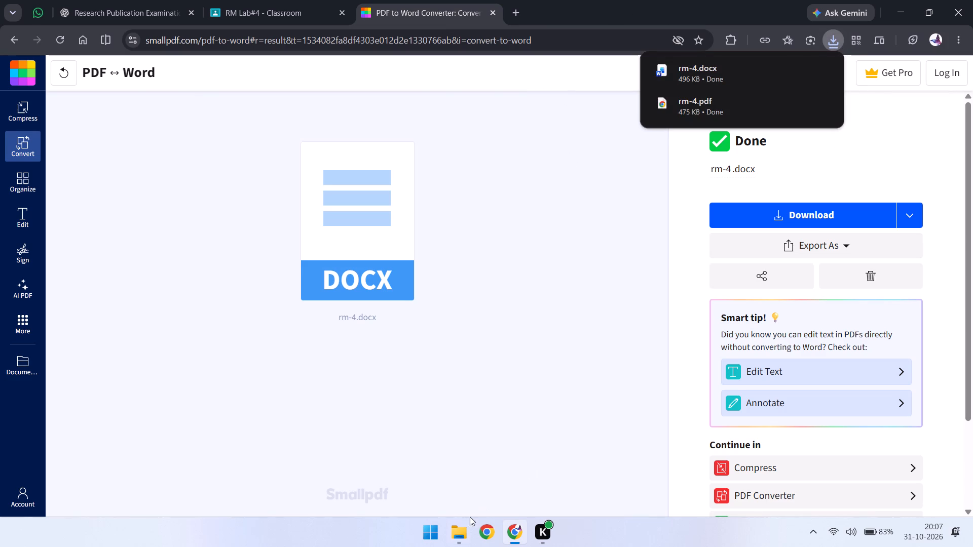
Delete rm-4.pdf from the Downloads folder in File Explorer.
click(464, 524)
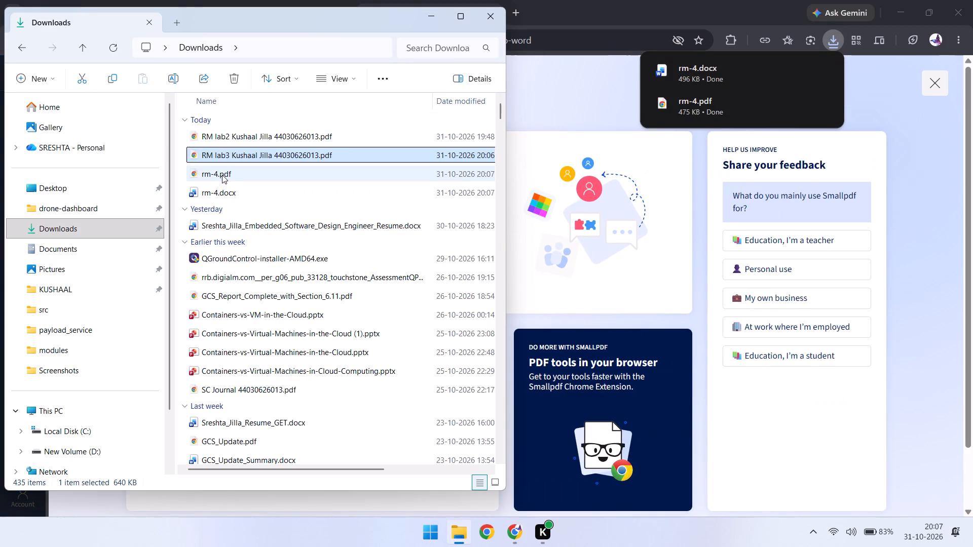
click(233, 172)
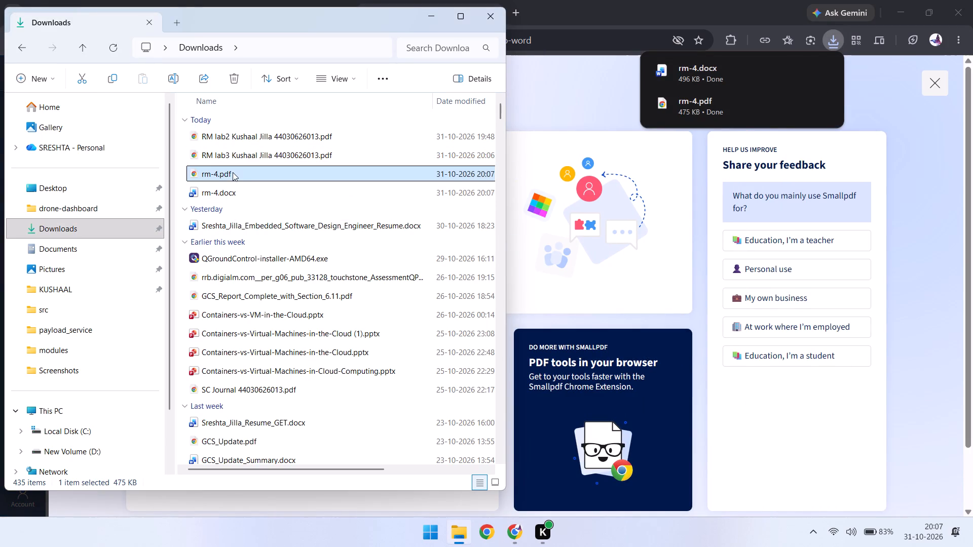
key(Delete)
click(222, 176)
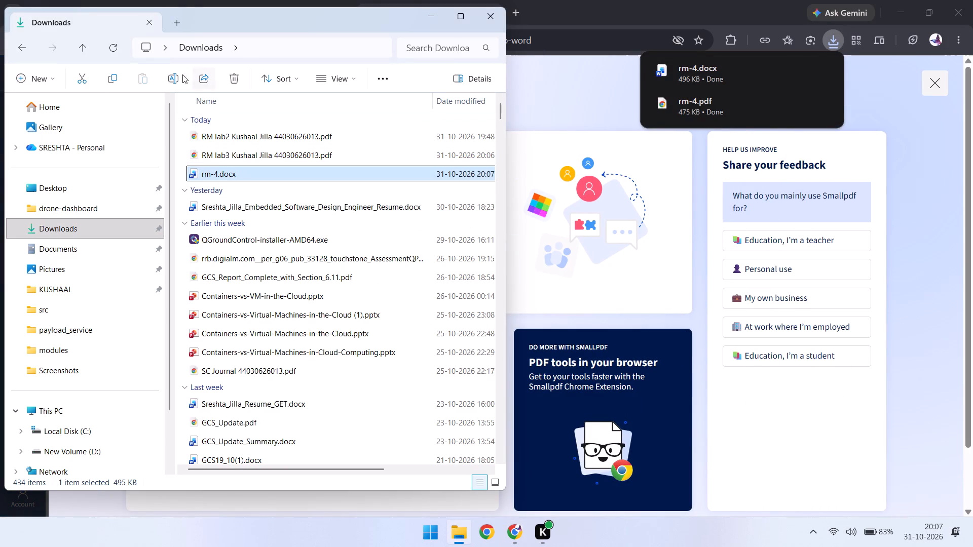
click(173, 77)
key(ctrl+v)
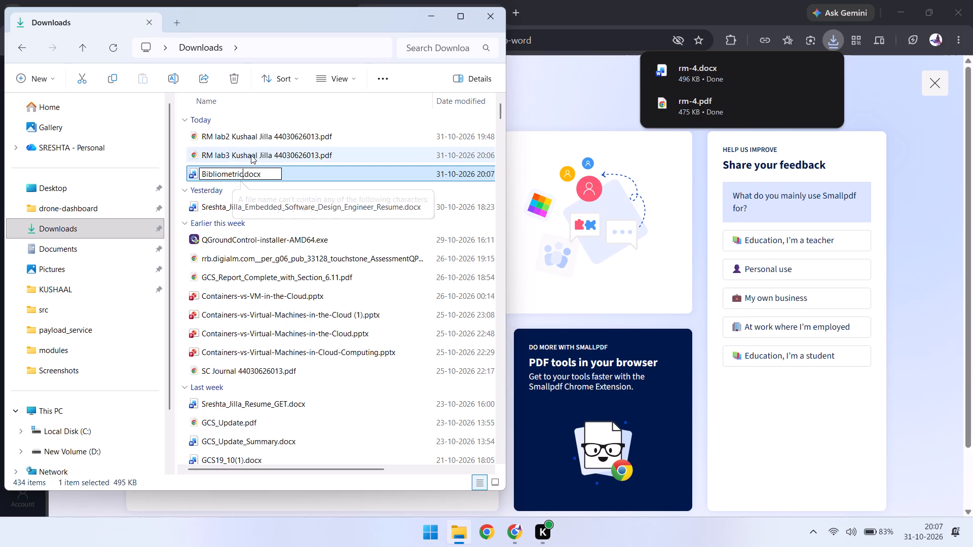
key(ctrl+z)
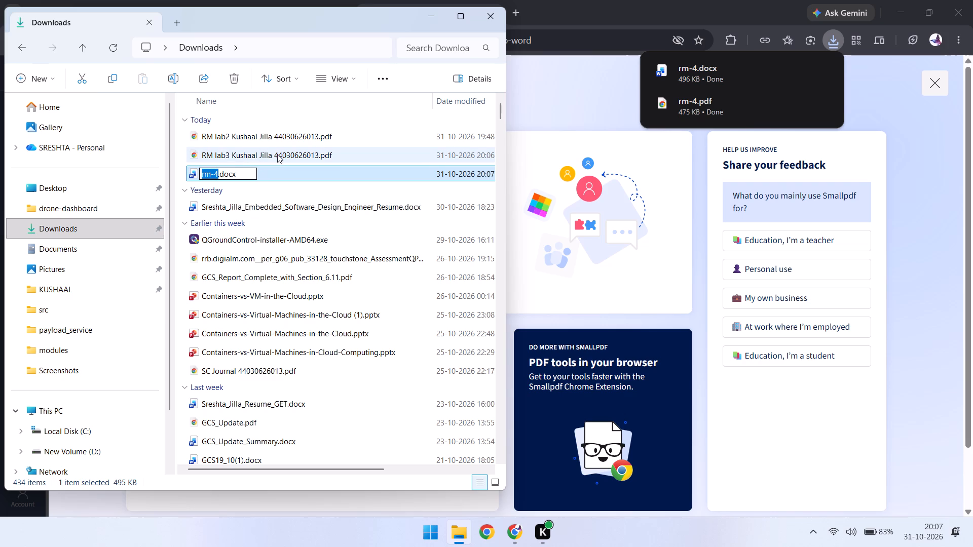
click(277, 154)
Open rm-4.docx from Downloads in Word and enable editing.
click(245, 171)
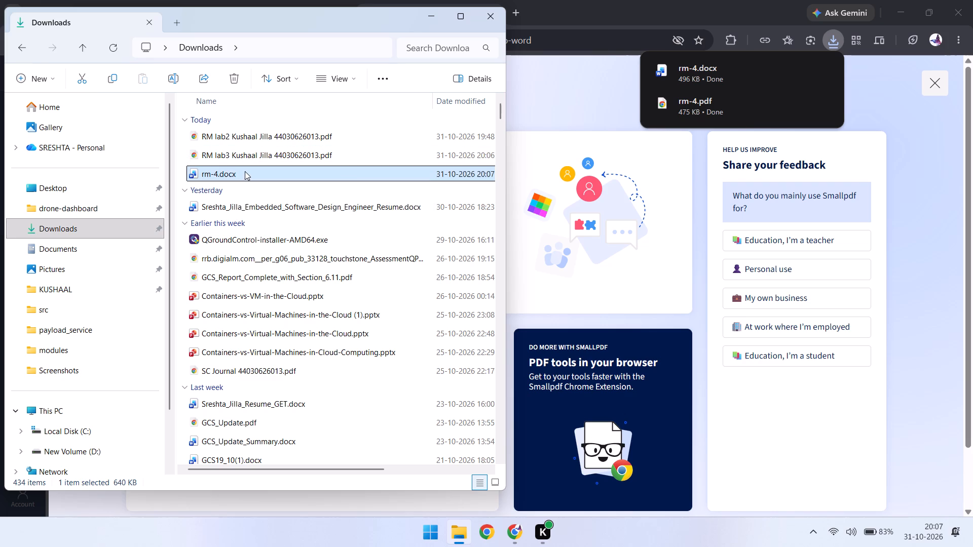
double_click(245, 171)
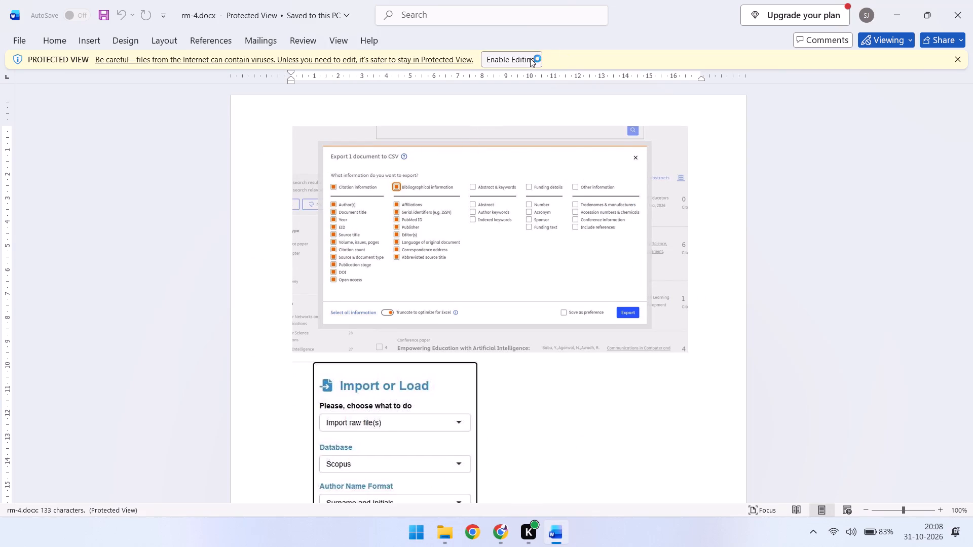
click(530, 58)
Insert two blank lines at the very start of the document.
drag(972, 157, 972, 146)
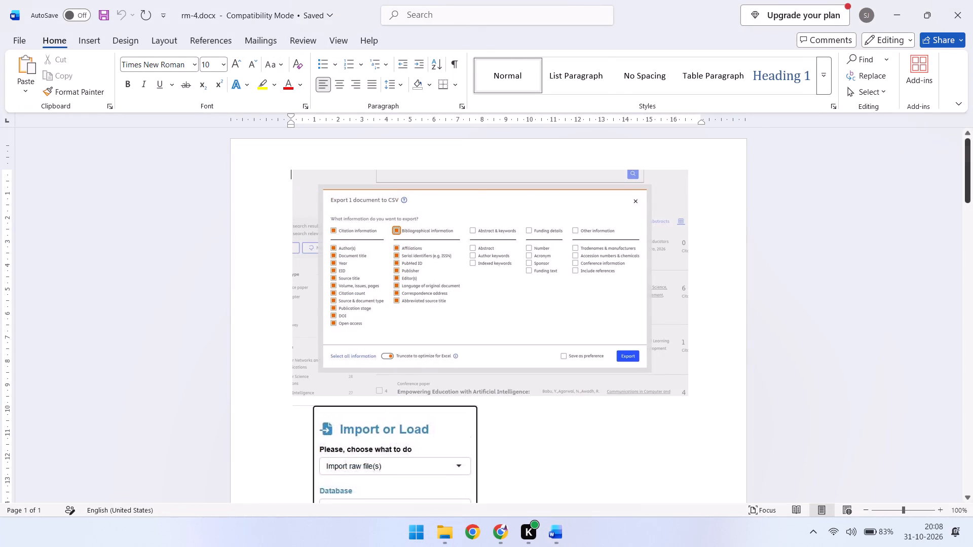
key(Return)
key(Return)
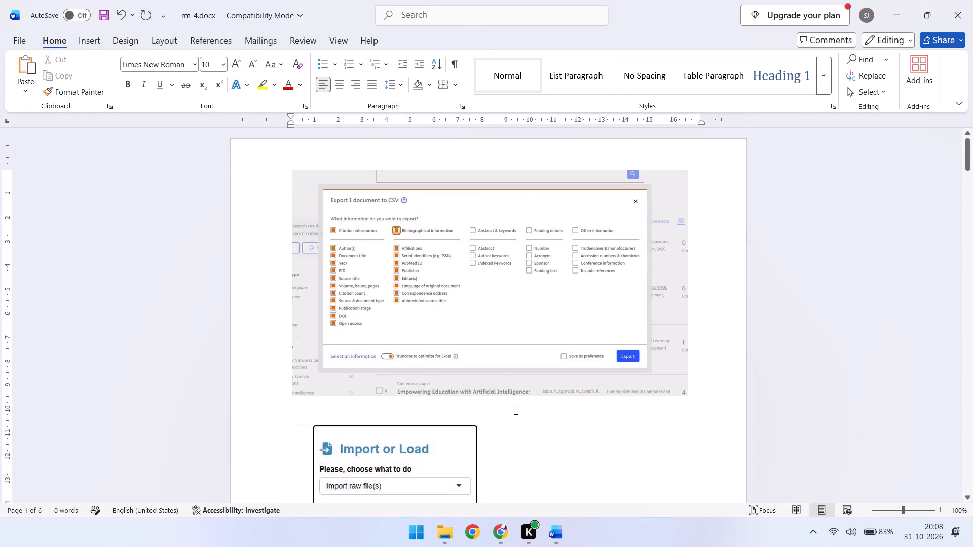
Copy the student name and ID line from the RM lab3 PDF in Downloads and paste it at the top of rm-4.docx.
click(508, 528)
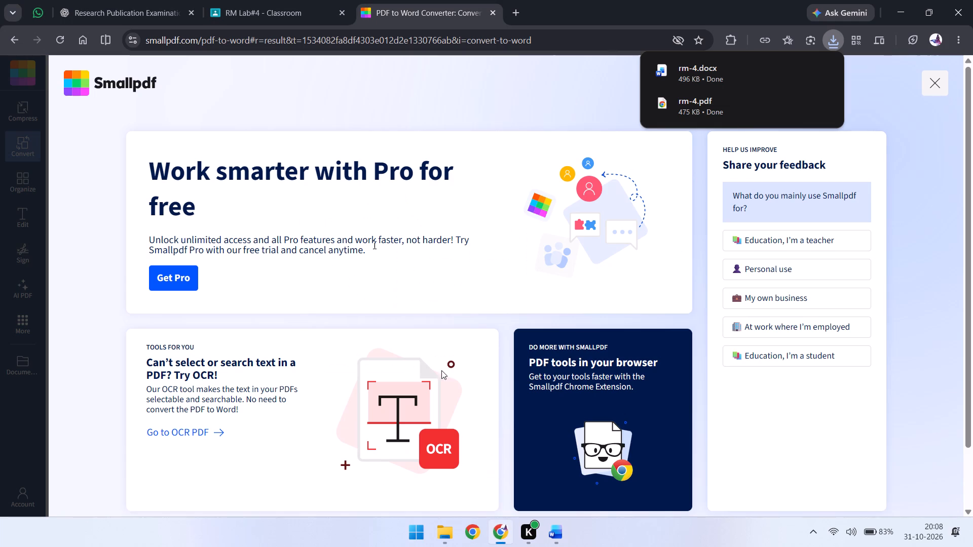
click(453, 526)
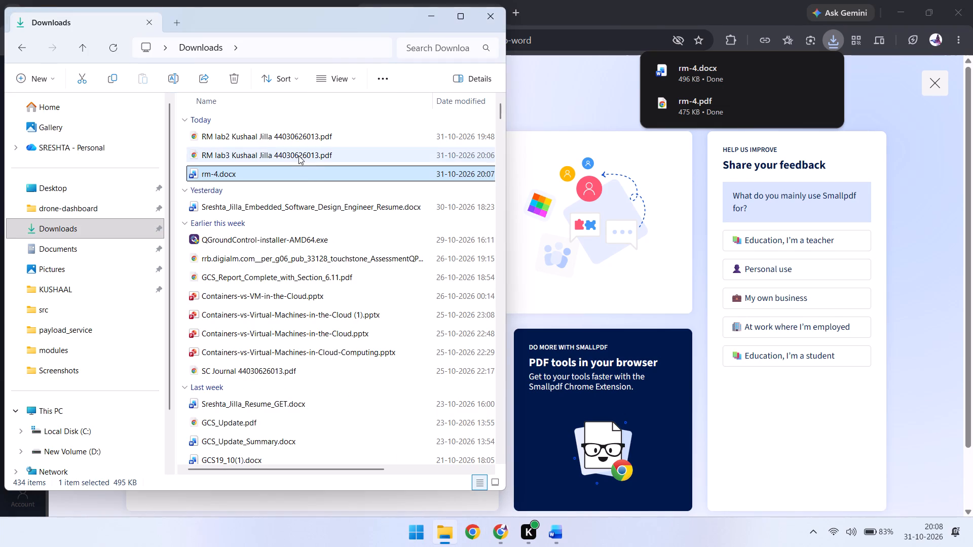
double_click(298, 155)
drag(378, 171, 463, 173)
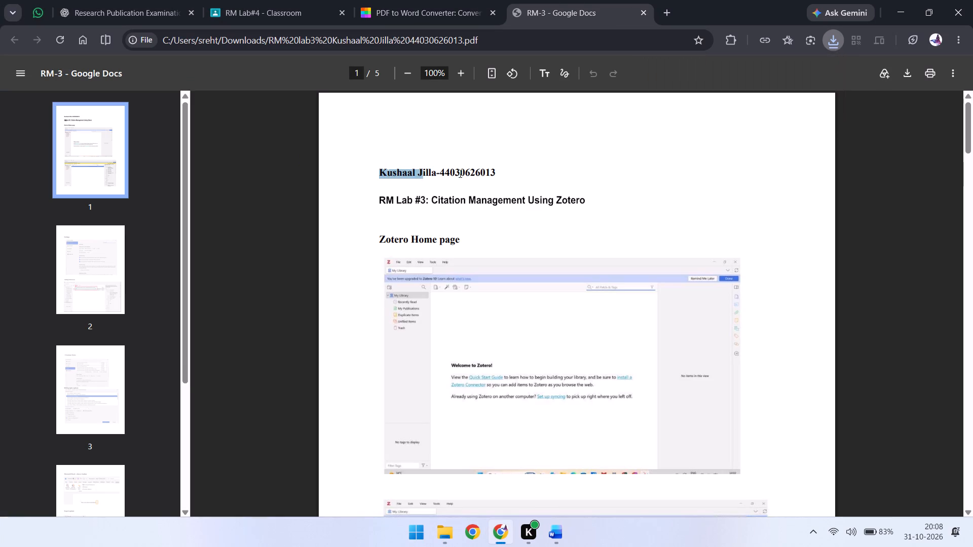
drag(463, 173, 501, 173)
key(ctrl+c)
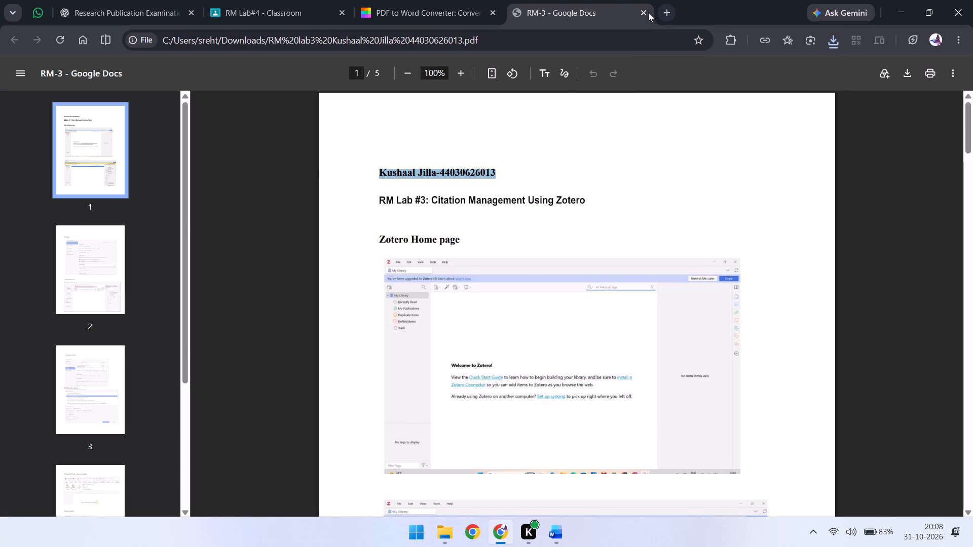
click(647, 12)
click(558, 533)
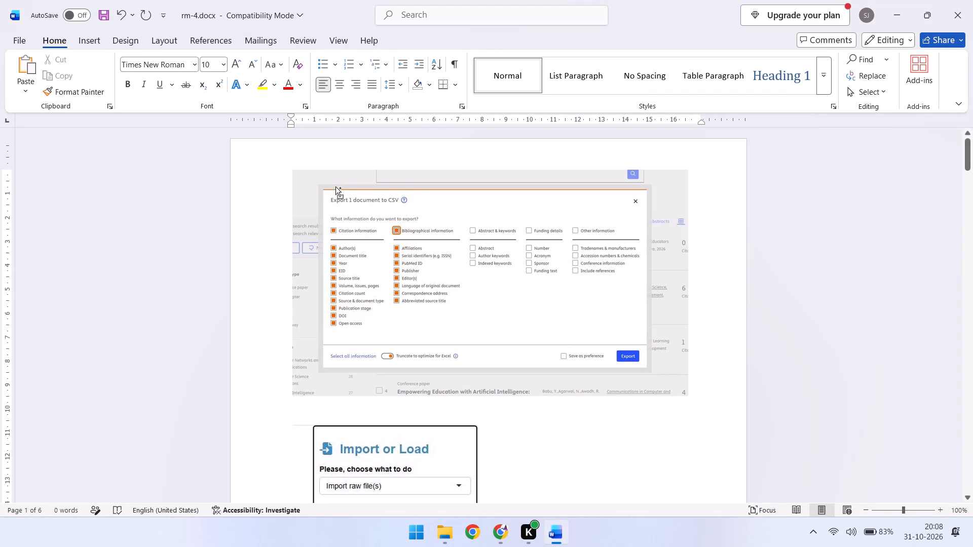
key(ctrl+v)
Move the CSV export screenshot down so it sits just below the student name line.
click(594, 206)
drag(582, 224, 582, 258)
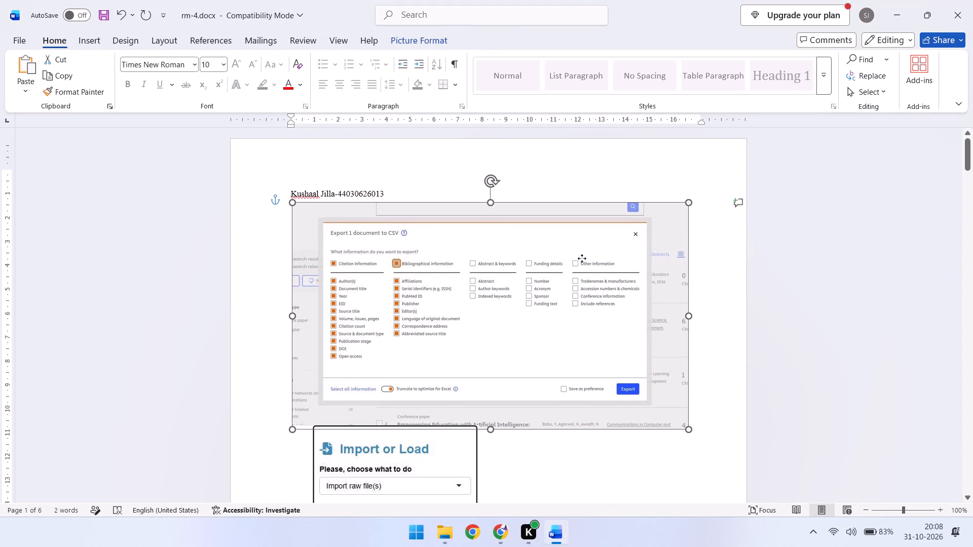
drag(582, 258, 585, 264)
Format the student name and ID line as bold 16 pt Times New Roman.
triple_click(402, 193)
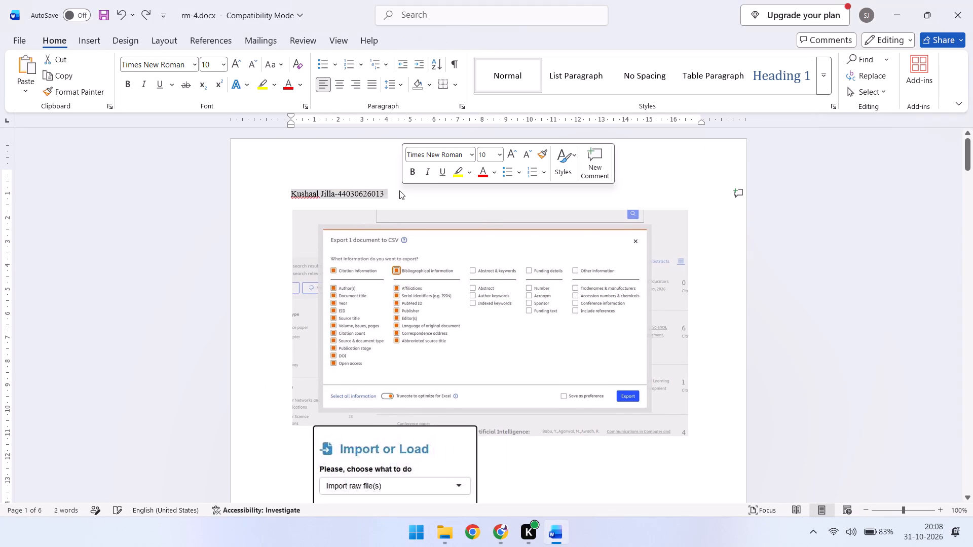
drag(412, 172, 420, 172)
click(500, 156)
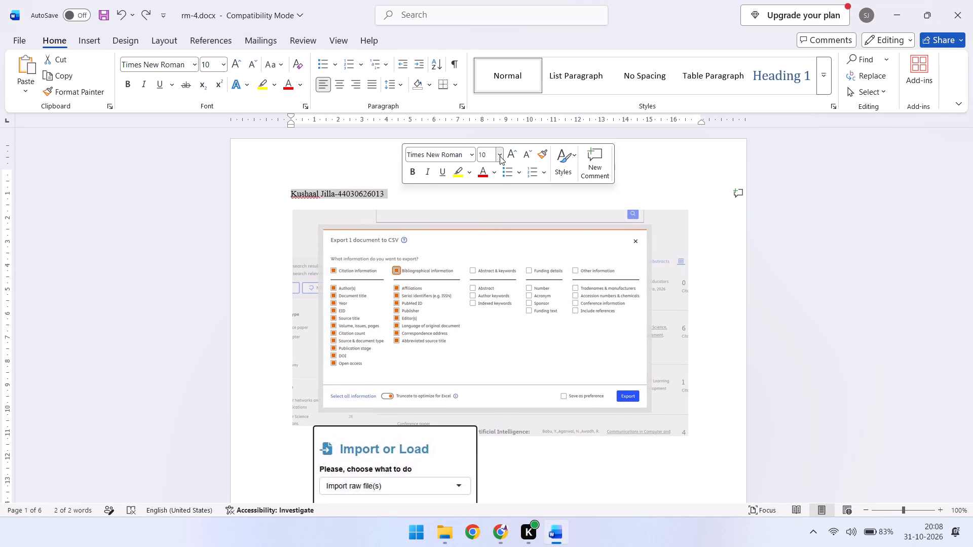
click(485, 258)
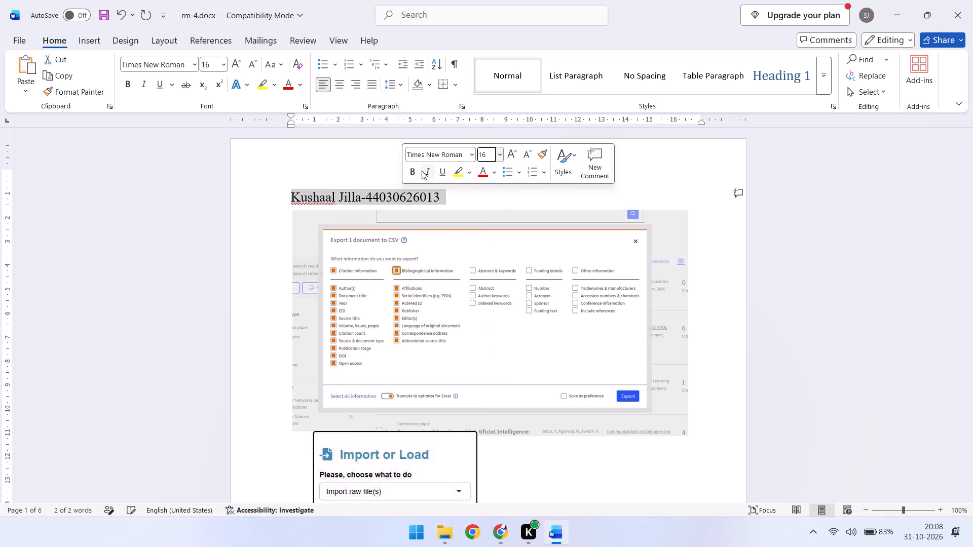
click(411, 174)
click(471, 157)
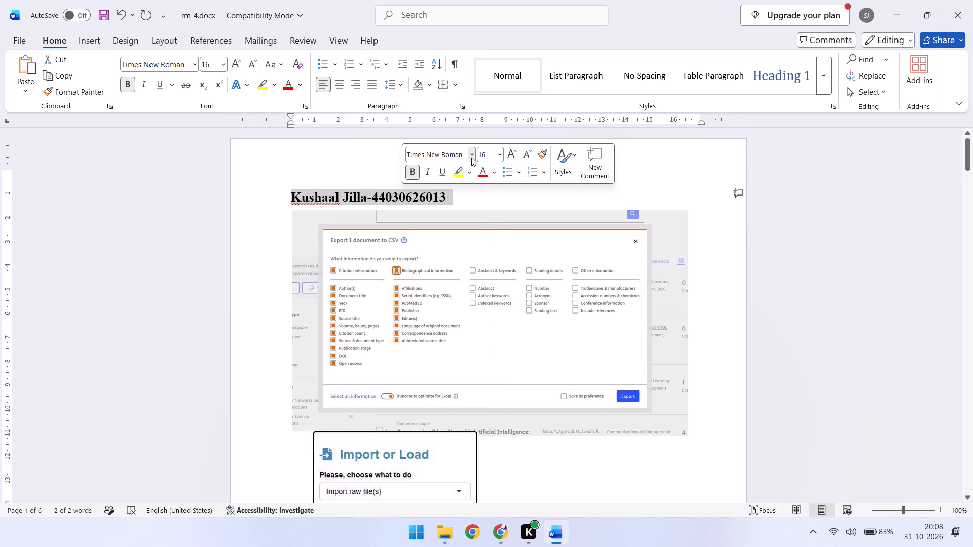
click(439, 243)
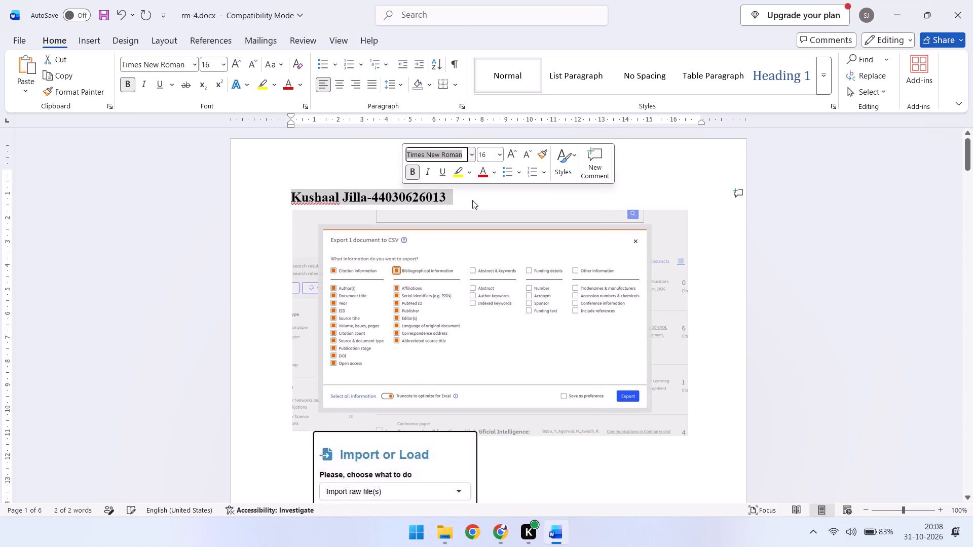
click(472, 200)
Add a new line after the student name line and move the CSV export screenshot further down.
key(Return)
click(428, 263)
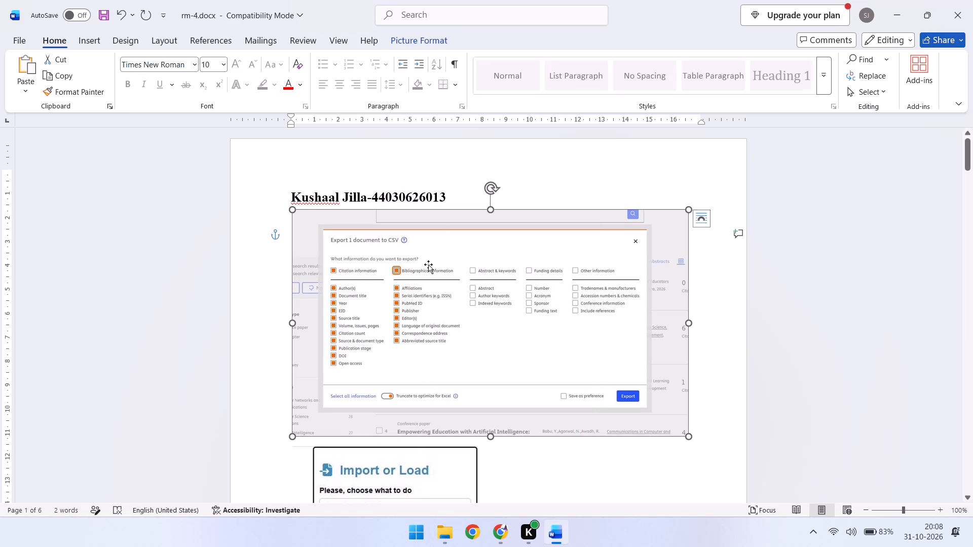
drag(445, 265, 453, 314)
Enter "RM Lab 4" as a heading line between the student name line and the CSV export screenshot.
click(390, 229)
click(372, 219)
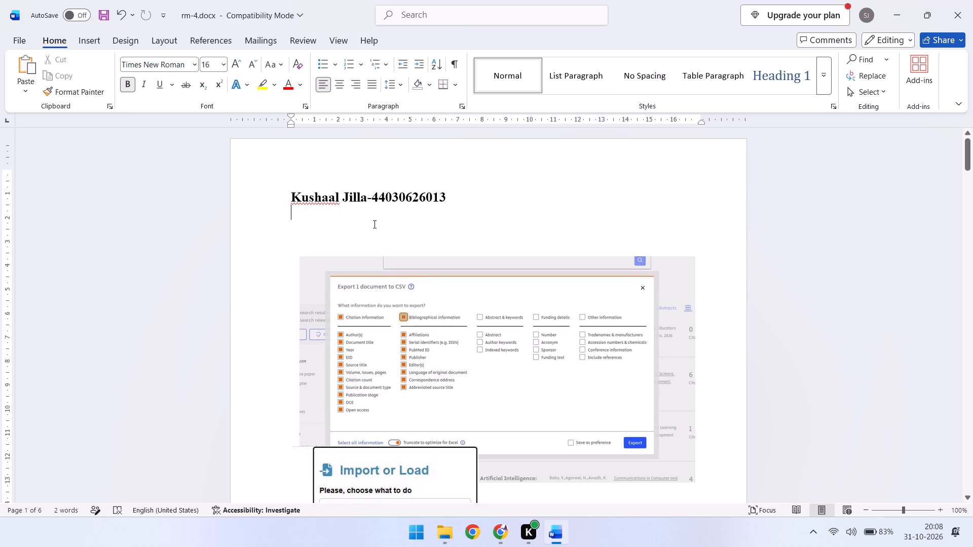
click(377, 227)
text(RM LA)
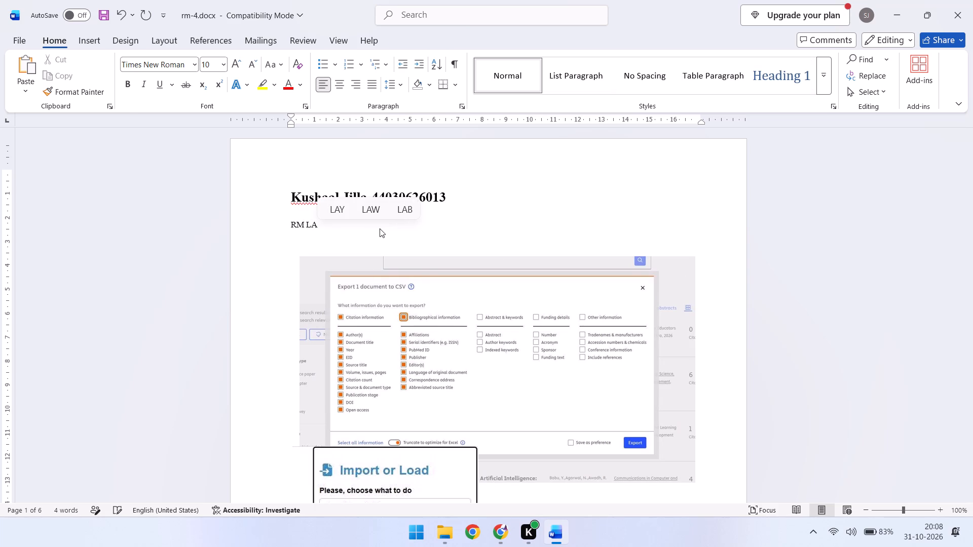
key(BackSpace)
text(b)
key(space)
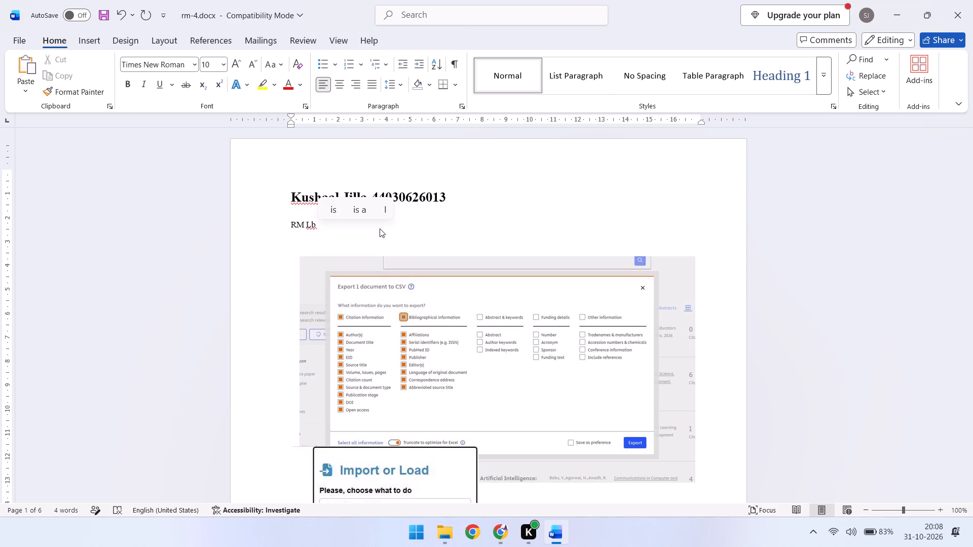
text(4)
key(space)
key(BackSpace)
key(BackSpace)
key(BackSpace)
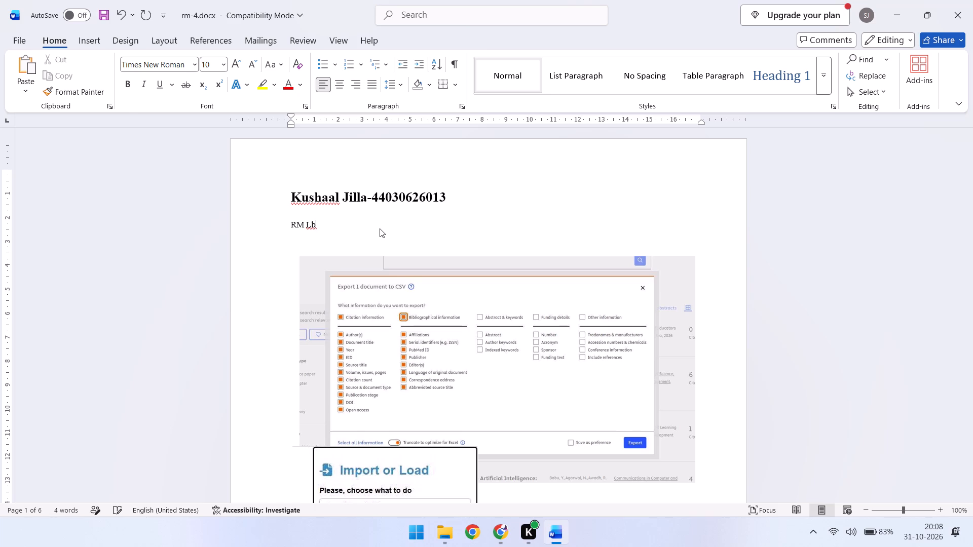
key(BackSpace)
text(ab 4)
Switch to Chrome and copy the title "Bibliometric Analysis using Biblioshiny (R-based Interface)" from the RM Lab#4 Classroom assignment.
click(508, 535)
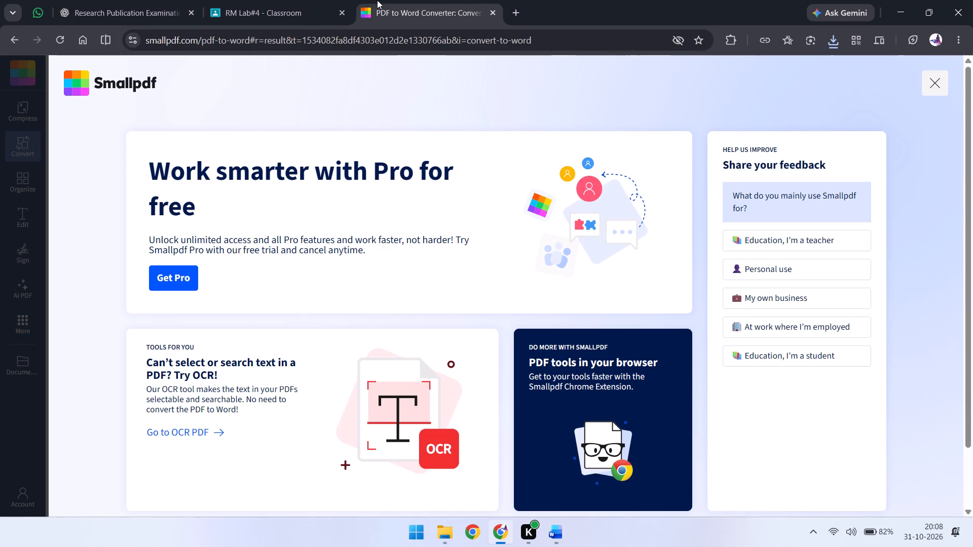
click(296, 0)
click(267, 214)
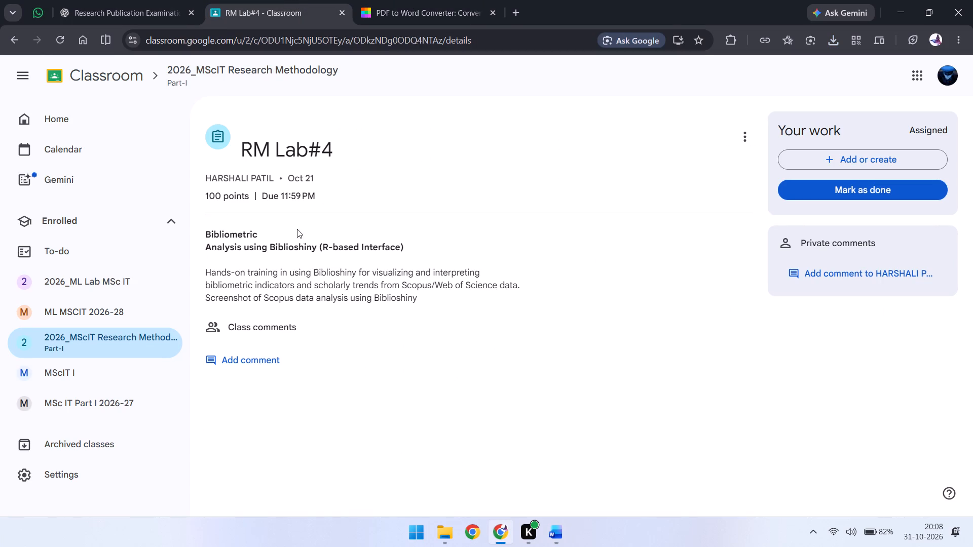
drag(203, 234, 399, 257)
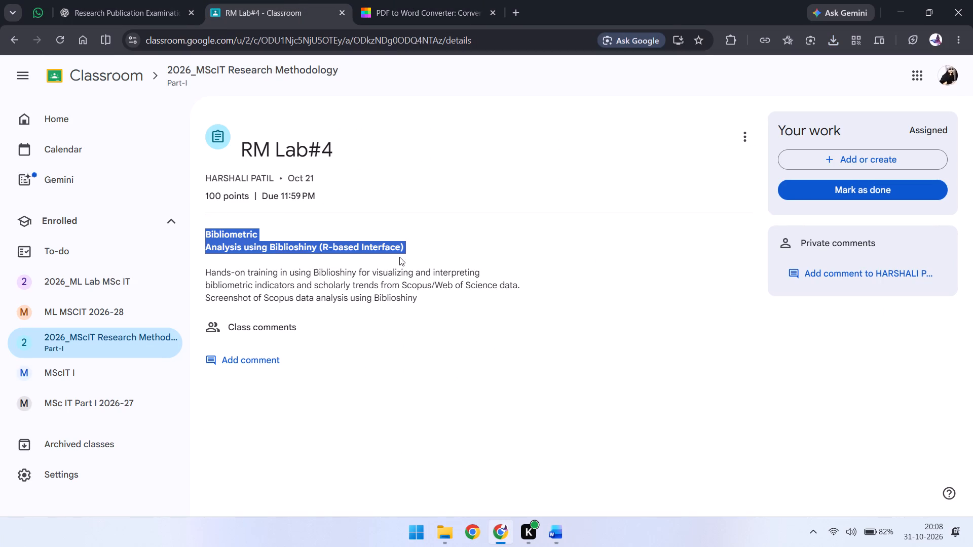
drag(399, 257, 405, 257)
key(ctrl+c)
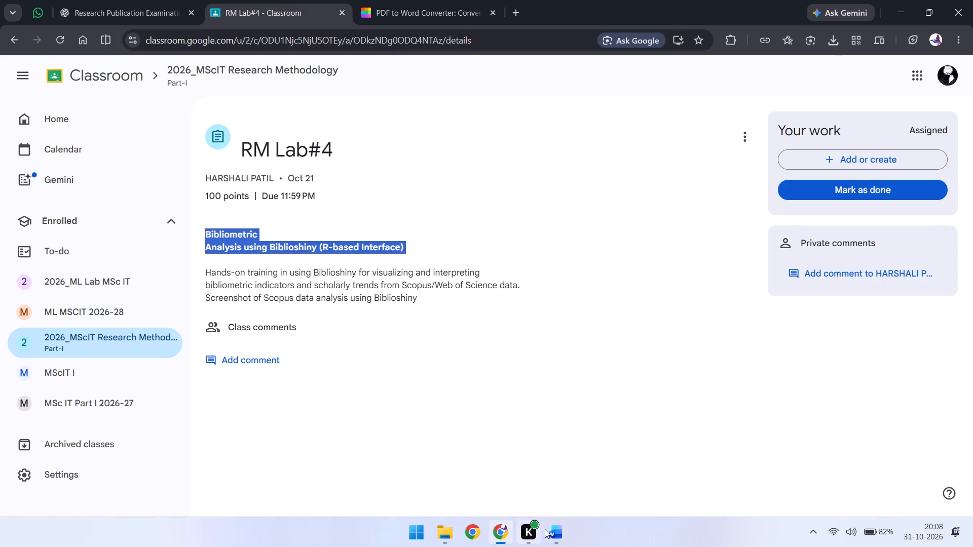
In Word, append a hyphen and the copied title to "RM Lab 4", joined on one line with a space after the hyphen.
click(547, 529)
key(minus)
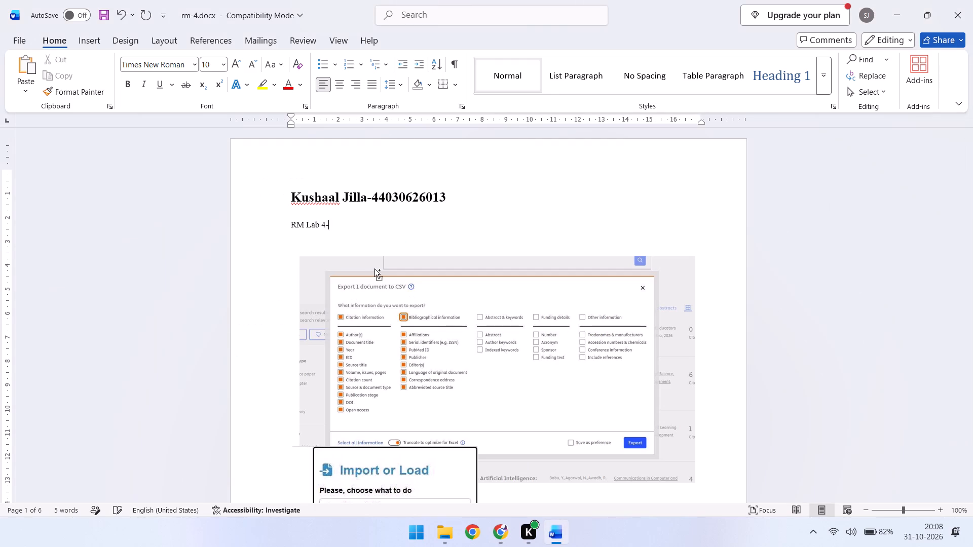
key(ctrl+v)
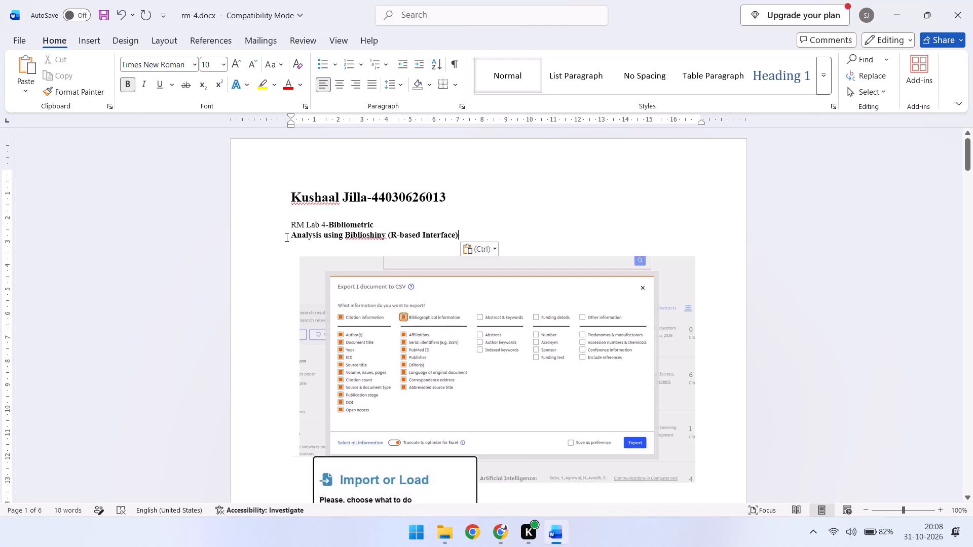
click(286, 237)
key(BackSpace)
key(space)
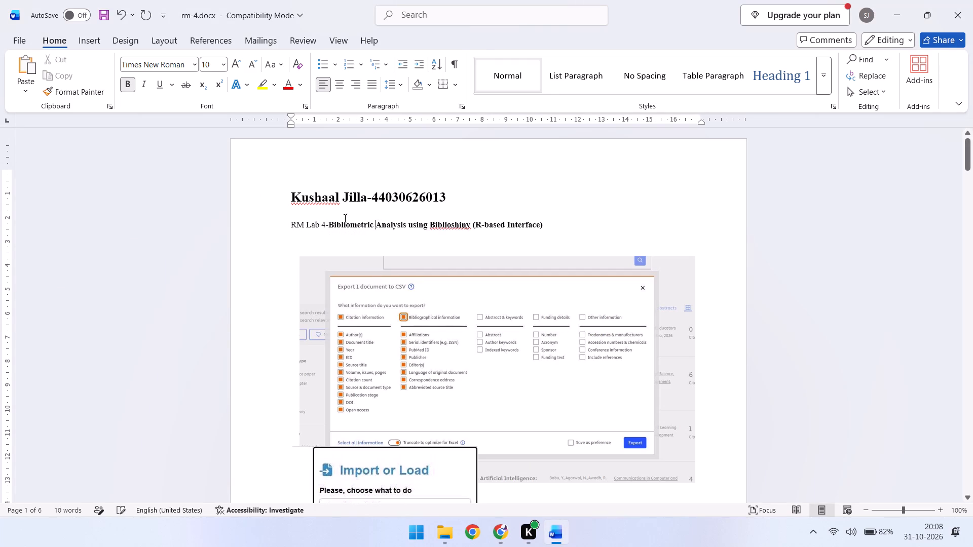
click(328, 224)
key(space)
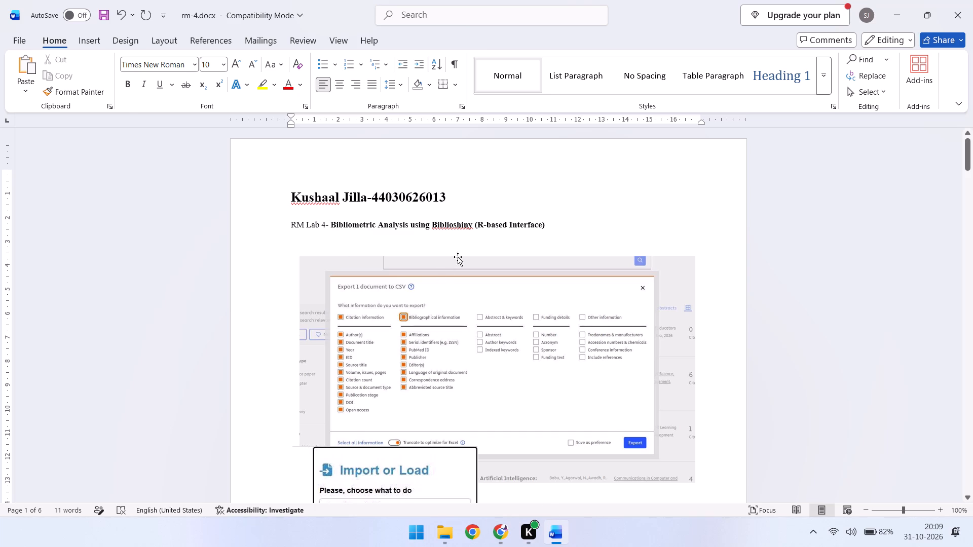
Nudge the CSV export screenshot on page 1 slightly up and left, closer to the lab title.
click(465, 322)
drag(469, 323, 459, 305)
Set the "Import or Load" screenshot on page 1 to In Front of Text and move it down to the page's centre, below the CSV export screenshot.
scroll(701, 303, down, 4)
click(386, 317)
drag(407, 317, 422, 331)
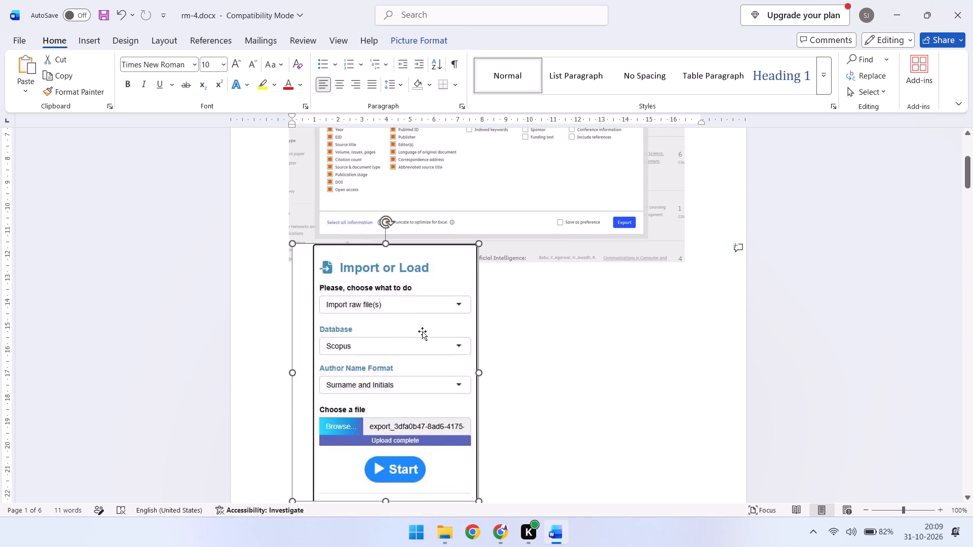
drag(422, 331, 539, 392)
drag(389, 336, 422, 351)
click(495, 262)
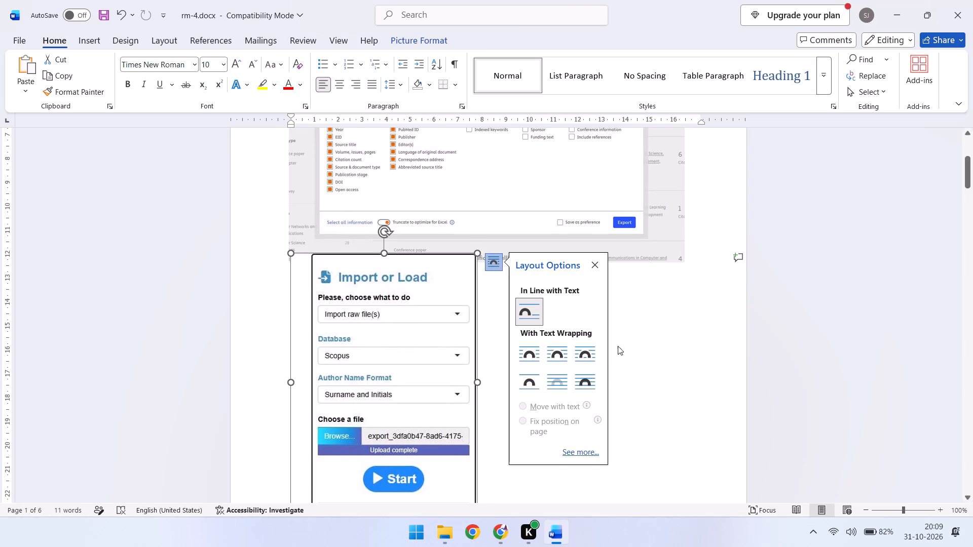
click(590, 375)
drag(397, 312, 496, 354)
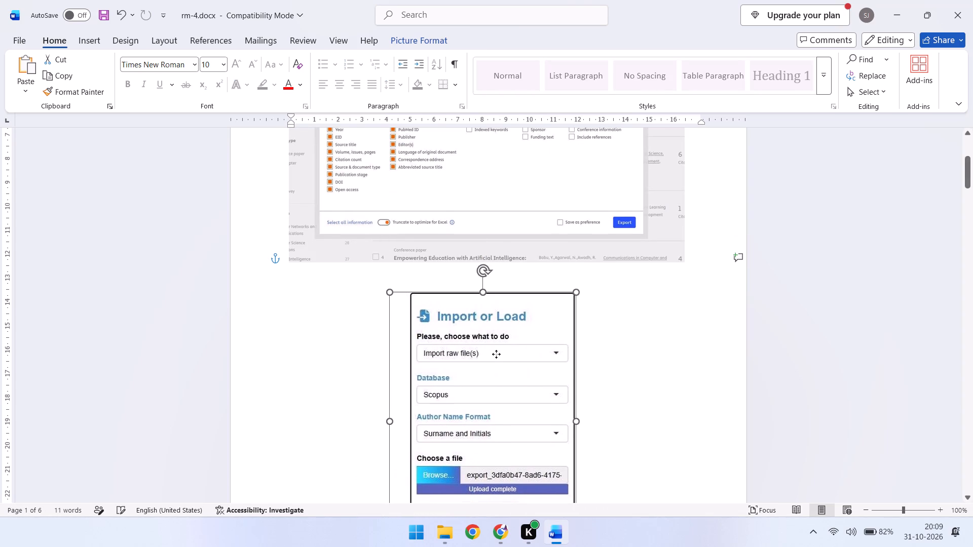
drag(496, 354, 497, 355)
click(651, 366)
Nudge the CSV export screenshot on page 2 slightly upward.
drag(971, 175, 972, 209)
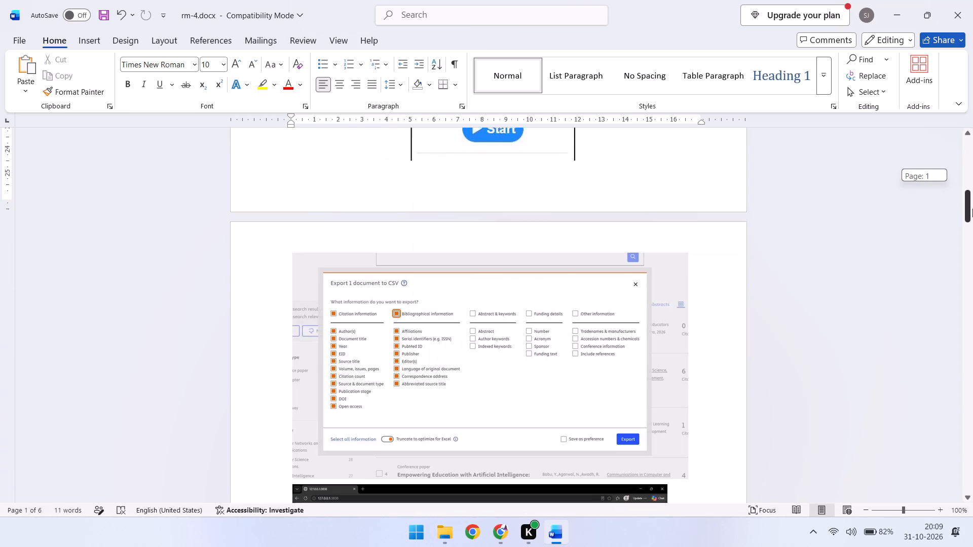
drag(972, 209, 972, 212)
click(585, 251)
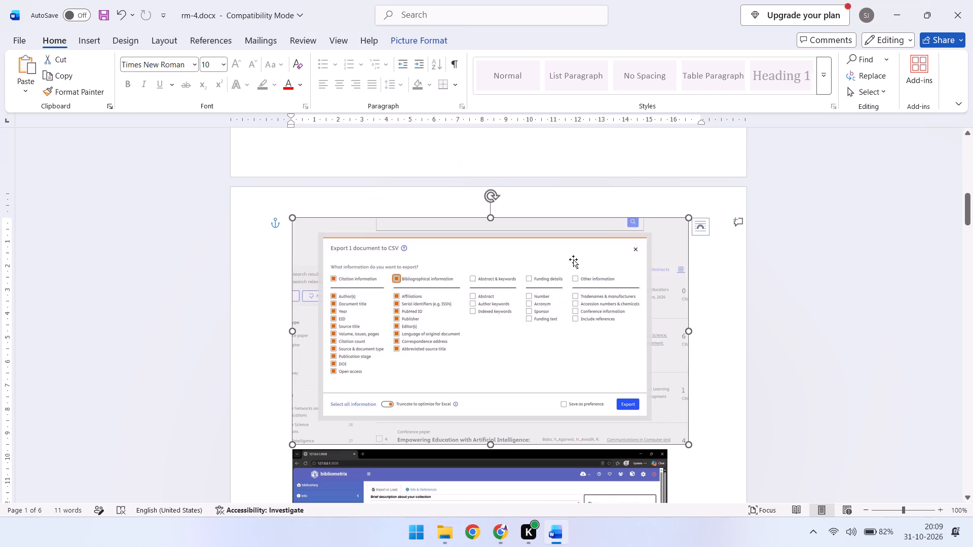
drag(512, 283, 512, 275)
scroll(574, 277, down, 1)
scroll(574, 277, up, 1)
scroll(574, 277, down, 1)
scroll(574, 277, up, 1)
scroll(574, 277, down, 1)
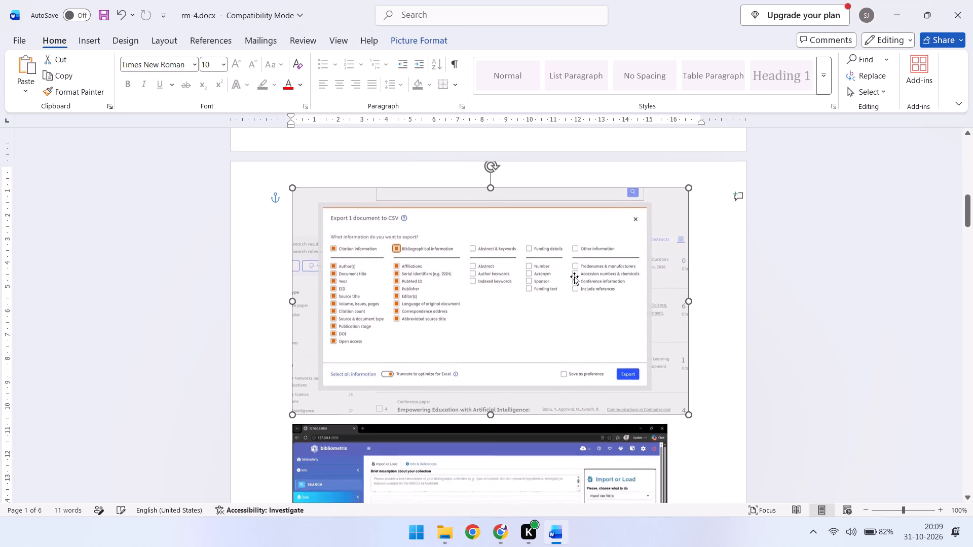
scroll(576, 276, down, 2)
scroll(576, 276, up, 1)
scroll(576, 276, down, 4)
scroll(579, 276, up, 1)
Set the bibliometrix import screenshot on page 2 to In Front of Text and move it down, roughly centred and clear of the CSV export screenshot.
click(514, 243)
drag(520, 277, 547, 339)
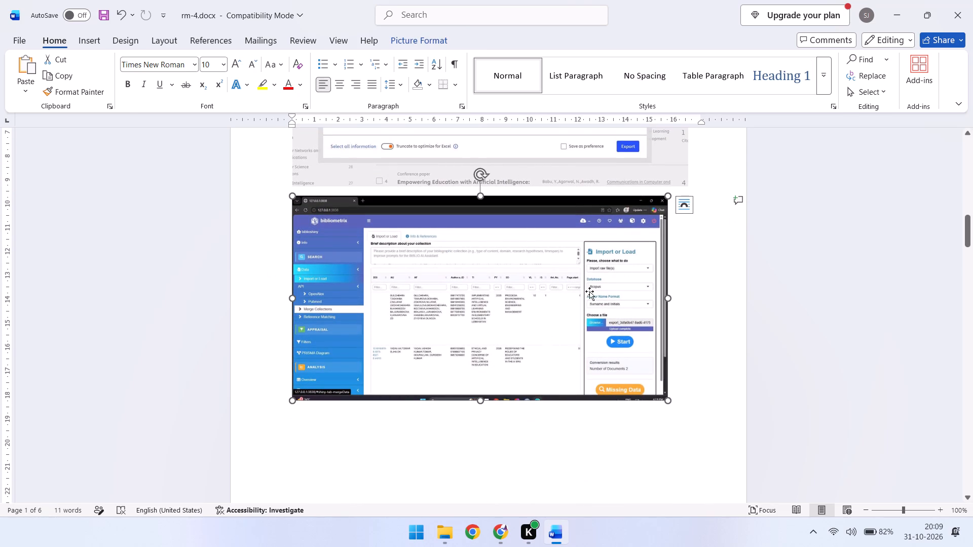
click(683, 202)
click(771, 326)
drag(469, 289, 497, 353)
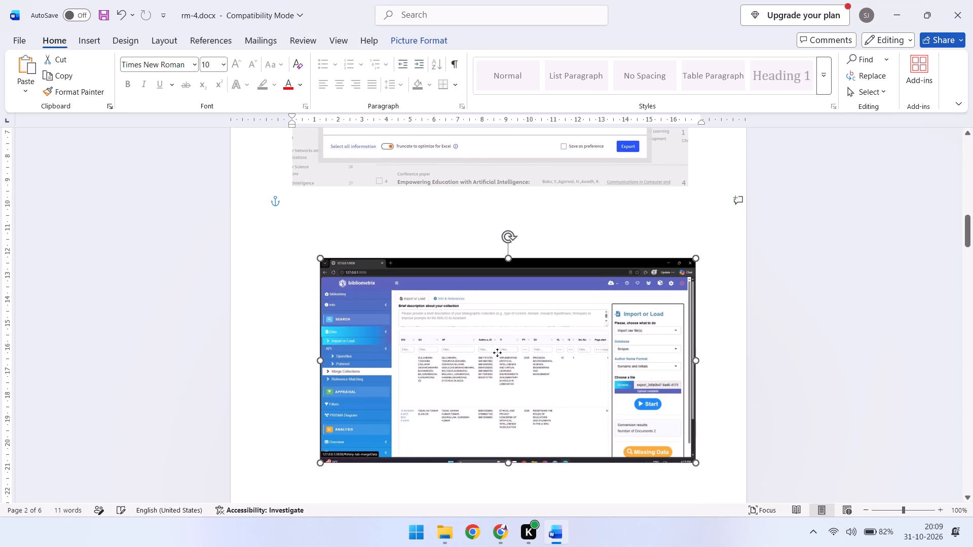
drag(497, 353, 477, 362)
drag(967, 228, 968, 249)
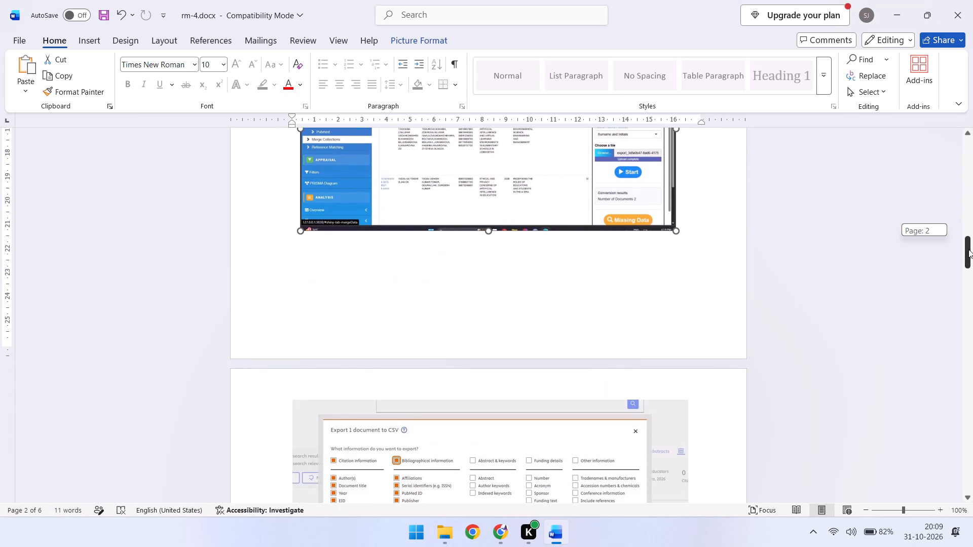
drag(968, 249, 968, 250)
drag(563, 125, 565, 134)
click(542, 176)
click(499, 180)
drag(502, 178, 509, 212)
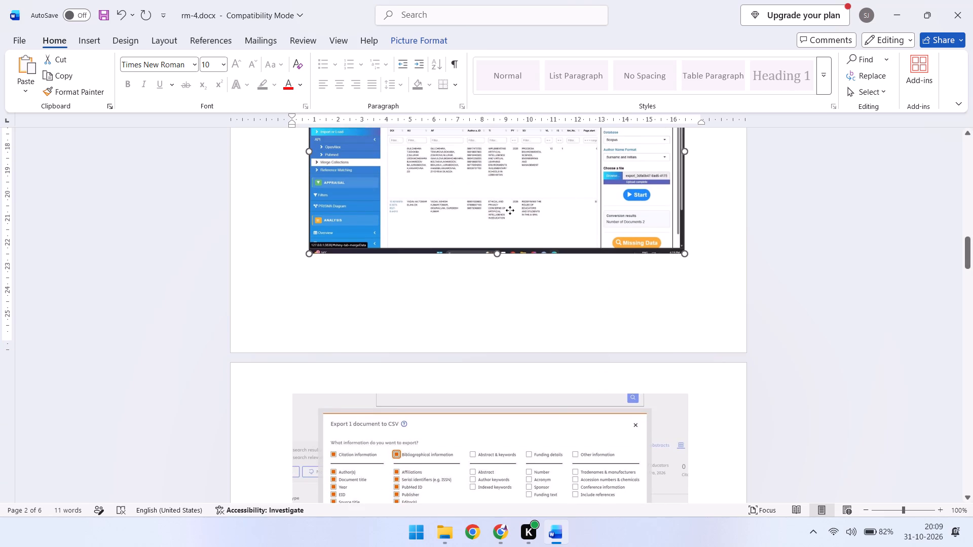
drag(509, 212, 506, 218)
Move the CSV export screenshot on page 2 down to leave more space above it.
scroll(706, 262, up, 8)
click(518, 264)
drag(506, 260, 507, 291)
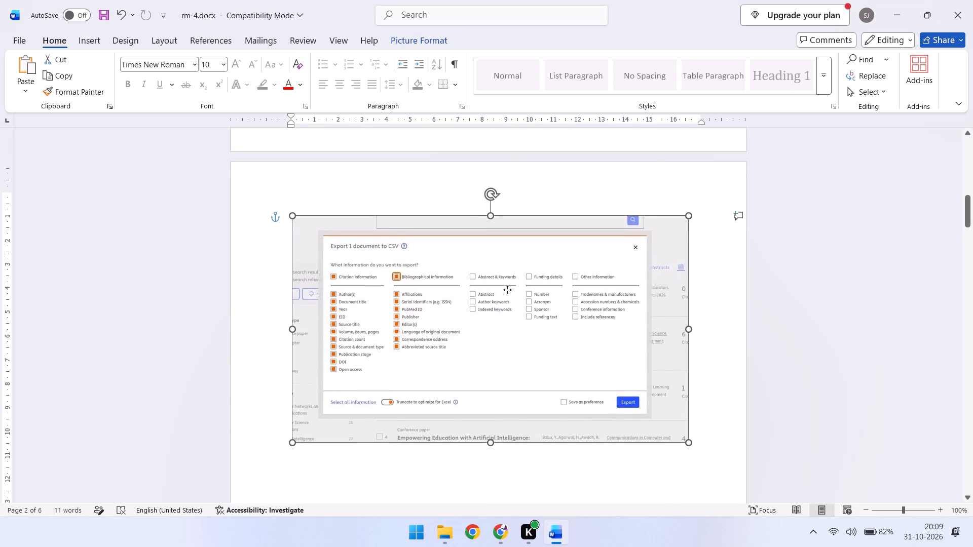
drag(507, 291, 510, 305)
Check the placement and spacing of the screenshots on pages 2 and 3.
scroll(560, 268, down, 1)
scroll(560, 268, up, 1)
scroll(560, 268, down, 5)
scroll(812, 250, down, 2)
scroll(811, 250, up, 1)
scroll(802, 253, down, 3)
scroll(792, 254, up, 2)
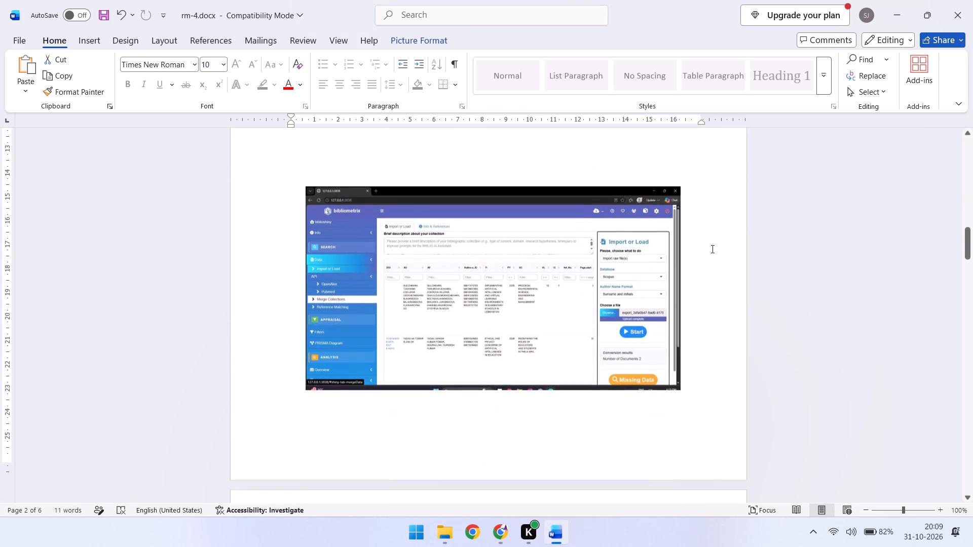
scroll(523, 230, down, 5)
click(485, 323)
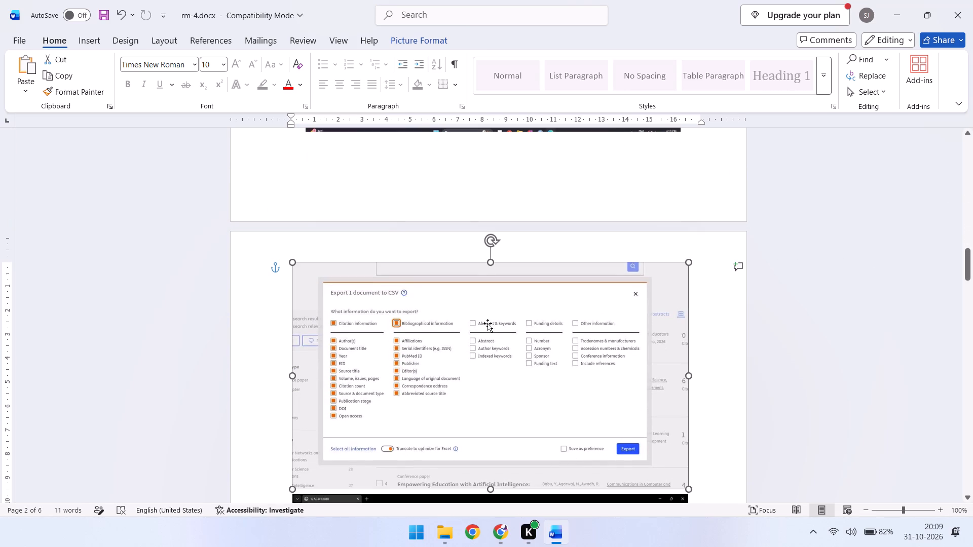
click(495, 326)
drag(967, 259, 972, 211)
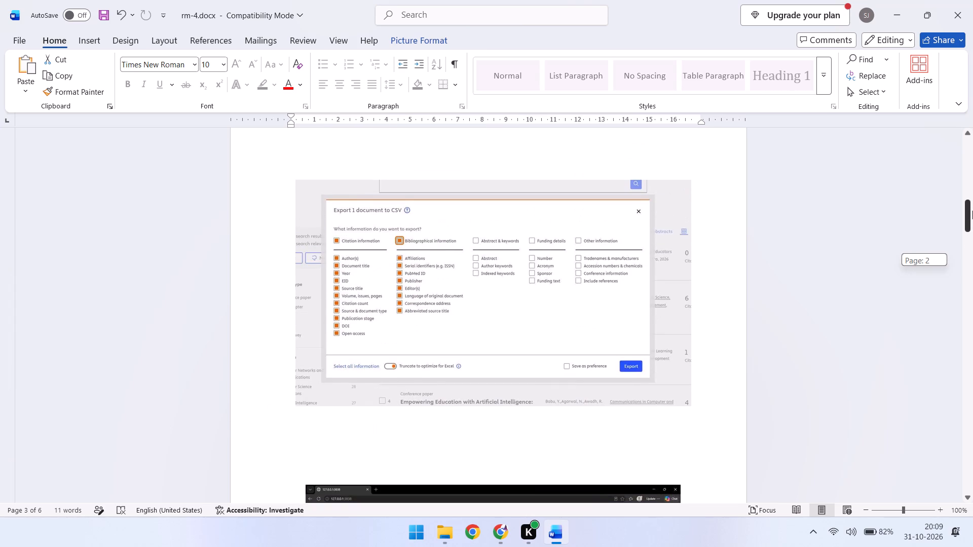
Set the Annual Scientific Production screenshot on page 3 to In Front of Text and move it down, away from the CSV export screenshot.
drag(972, 211, 972, 294)
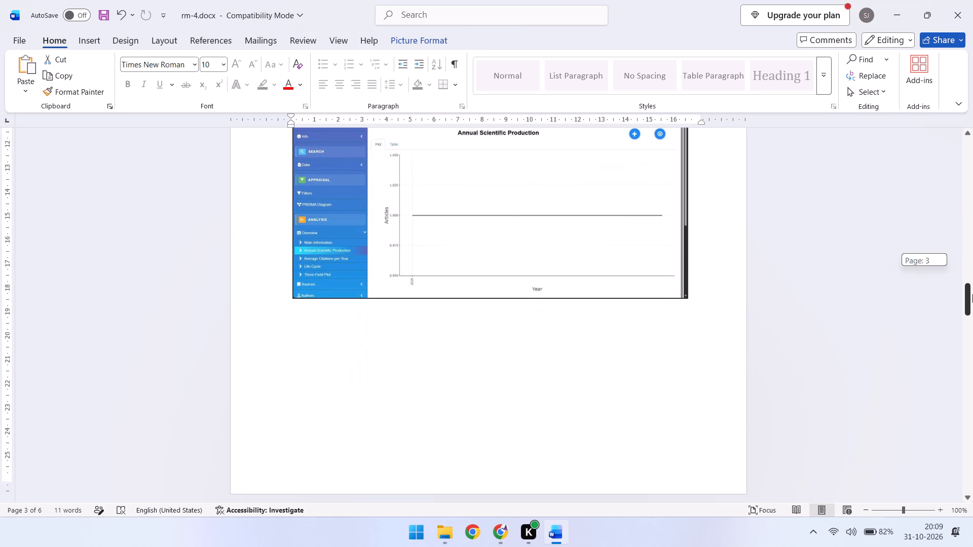
drag(972, 294, 972, 289)
click(603, 253)
drag(593, 249, 593, 251)
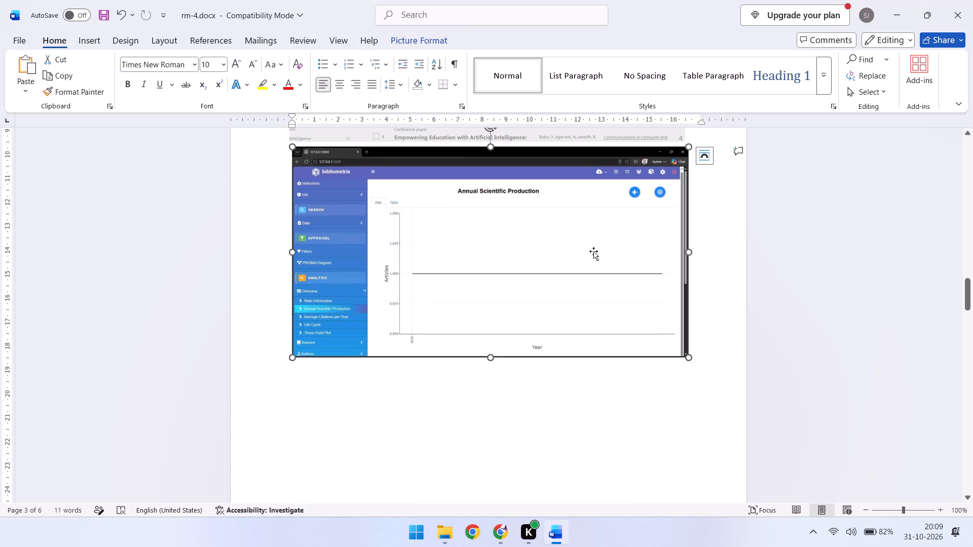
drag(593, 251, 588, 301)
click(603, 245)
click(699, 161)
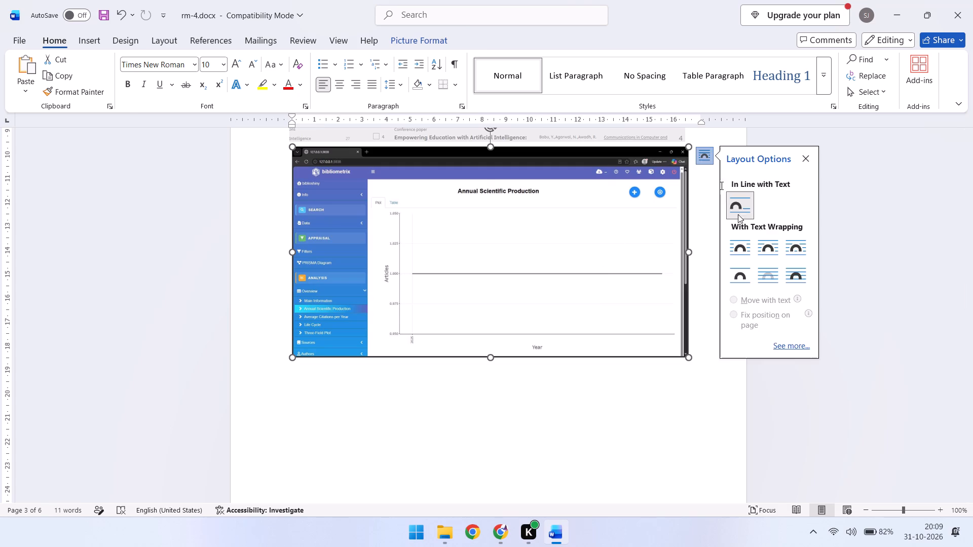
click(789, 271)
click(608, 240)
drag(565, 228, 563, 314)
Move the CSV export screenshot on page 3 down, leaving a small gap above the Annual Scientific Production screenshot.
drag(970, 295, 969, 278)
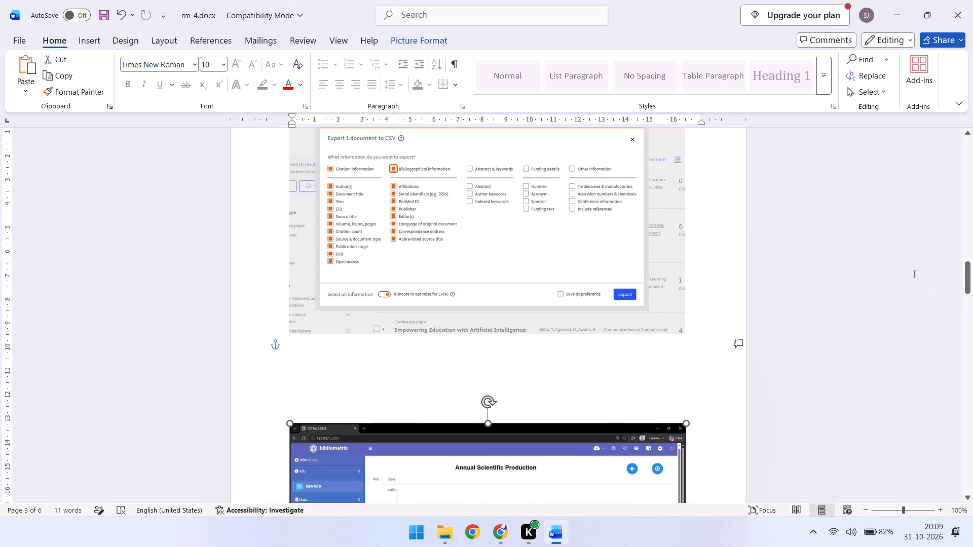
click(644, 247)
drag(601, 236, 602, 296)
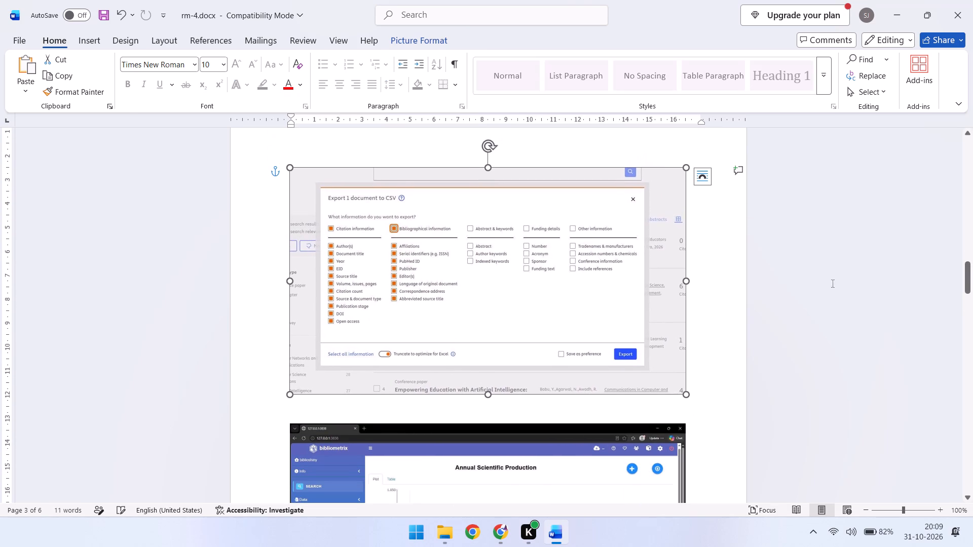
Set the "Core Sources by Bradford's Law" screenshot on page 5 to In Front of Text and move it down.
drag(967, 282, 970, 342)
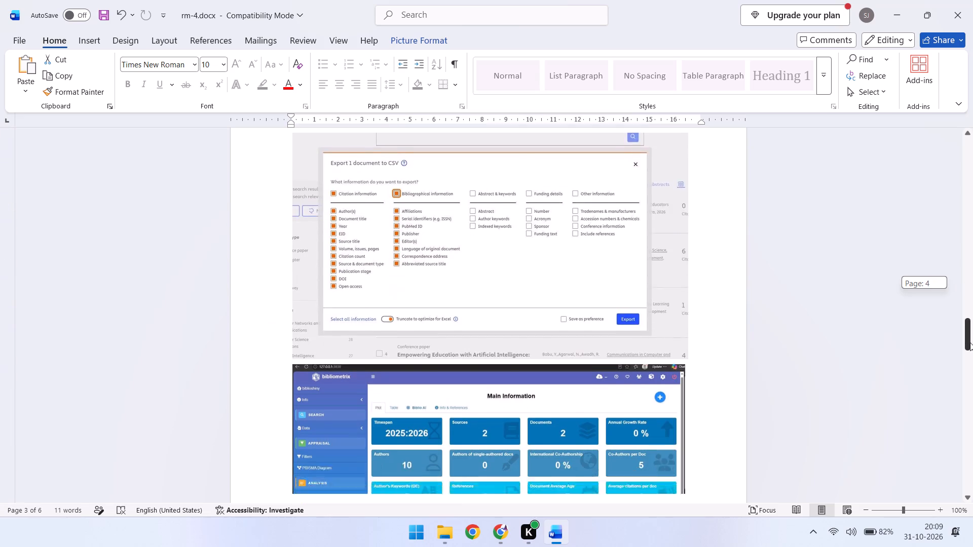
drag(970, 342, 970, 391)
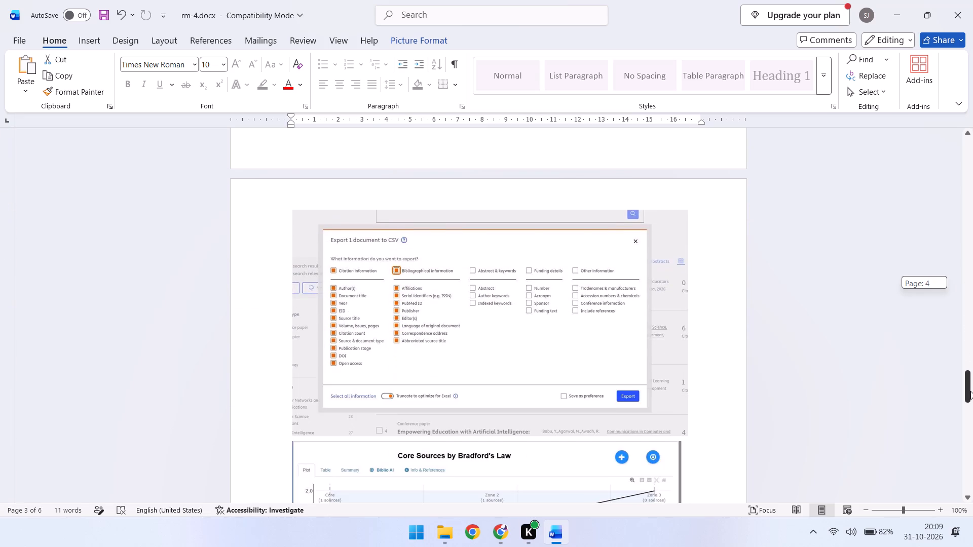
drag(970, 391, 964, 407)
click(617, 338)
drag(568, 324, 574, 360)
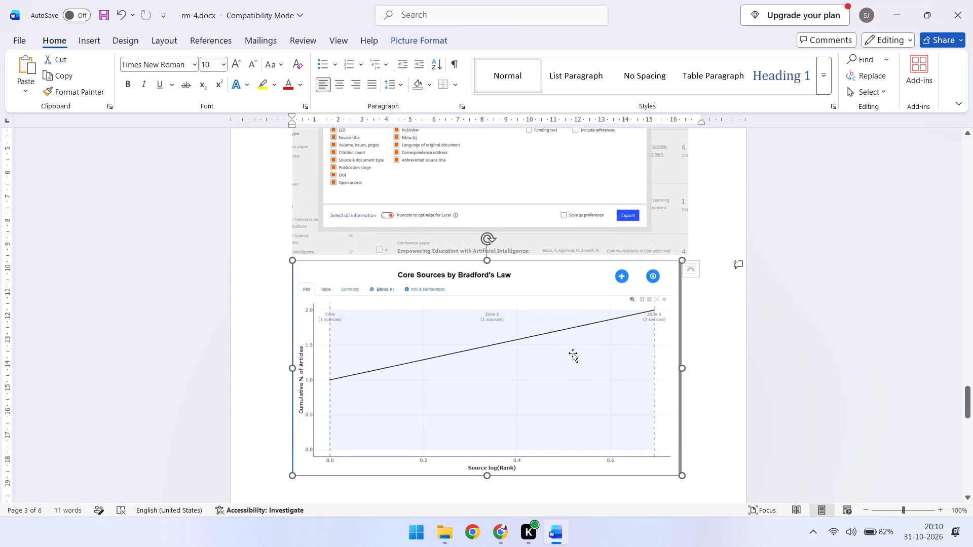
click(701, 273)
click(782, 378)
drag(535, 331, 533, 374)
Move the CSV export screenshot on page 5 down, keeping it above the Core Sources chart.
click(530, 218)
drag(544, 203, 546, 231)
Move the Core Sources by Bradford's Law screenshot further down page 5 to widen the gap below the CSV export screenshot.
scroll(628, 234, up, 1)
scroll(629, 234, down, 1)
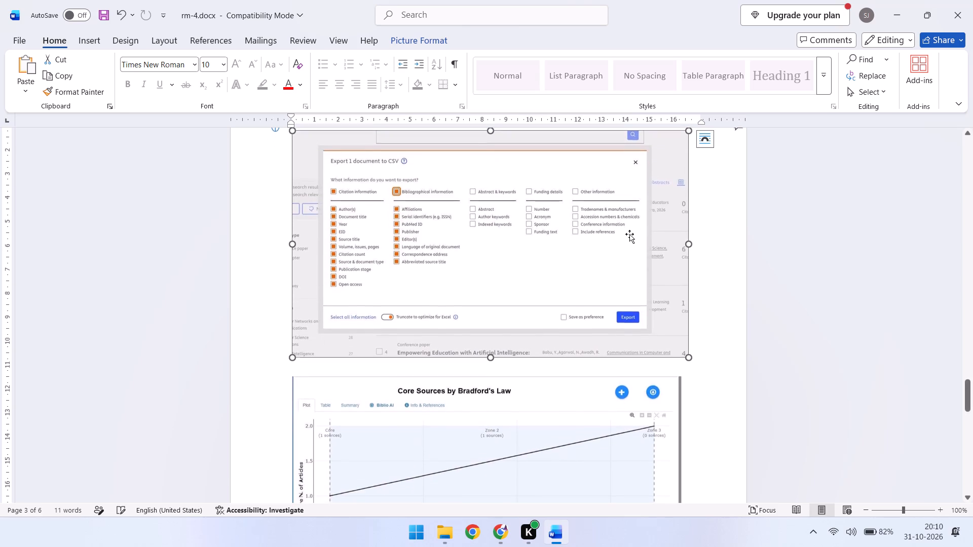
drag(965, 389, 967, 381)
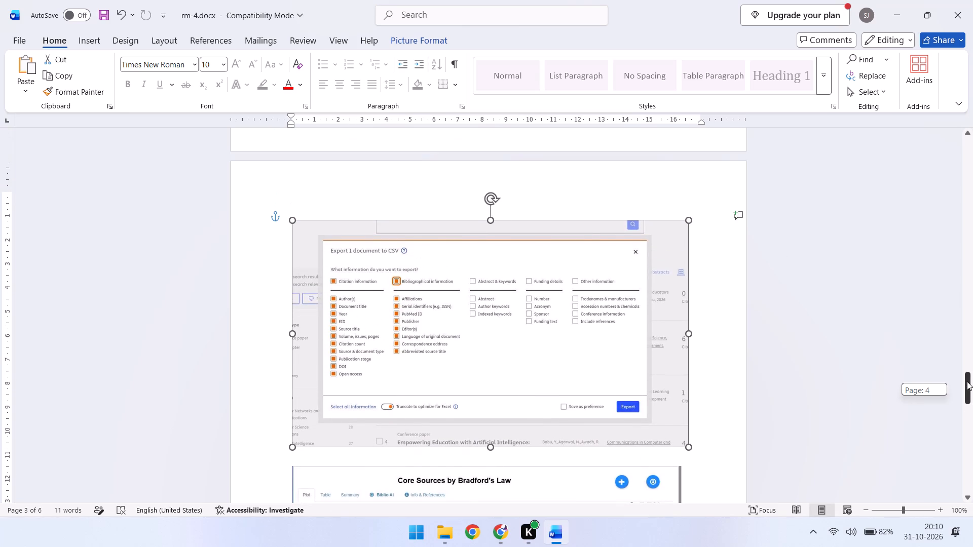
drag(967, 381, 970, 414)
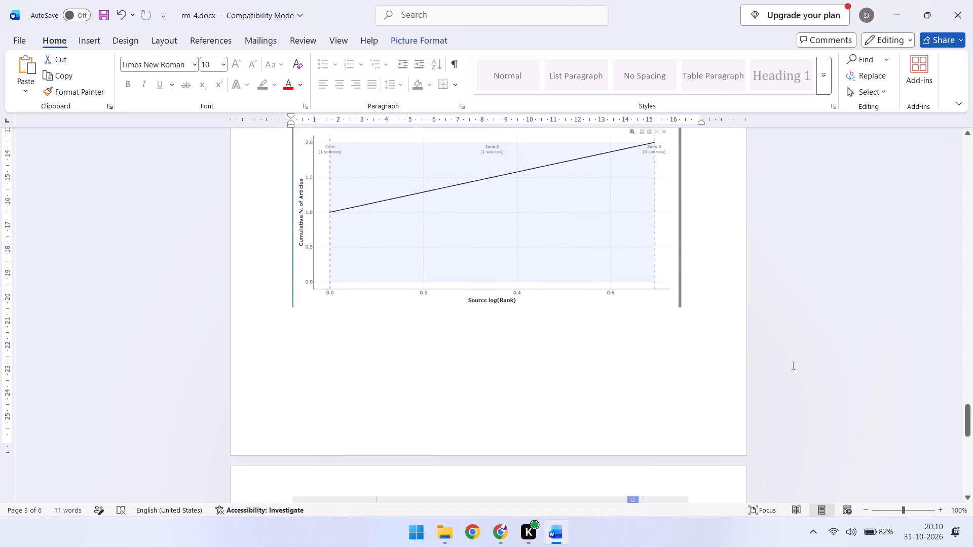
click(634, 256)
drag(556, 227, 559, 282)
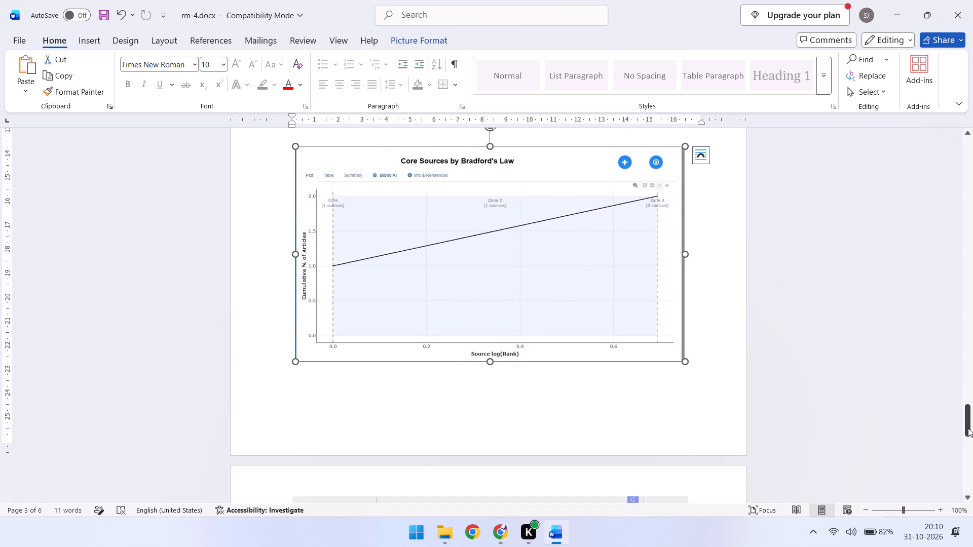
Set the Average Citations Per Year screenshot on page 6 to In Front of Text and move it down.
drag(969, 424, 972, 465)
right_click(646, 399)
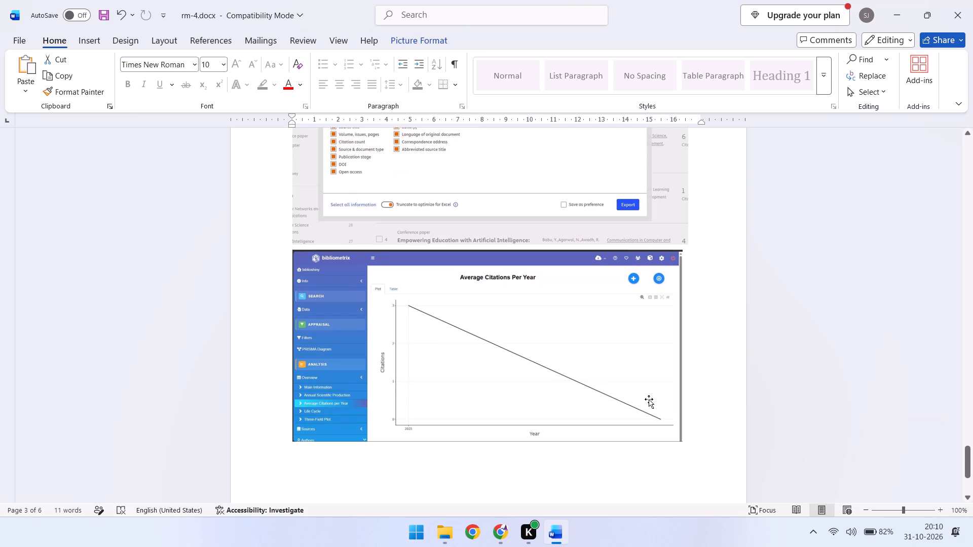
click(486, 331)
right_click(491, 329)
click(703, 257)
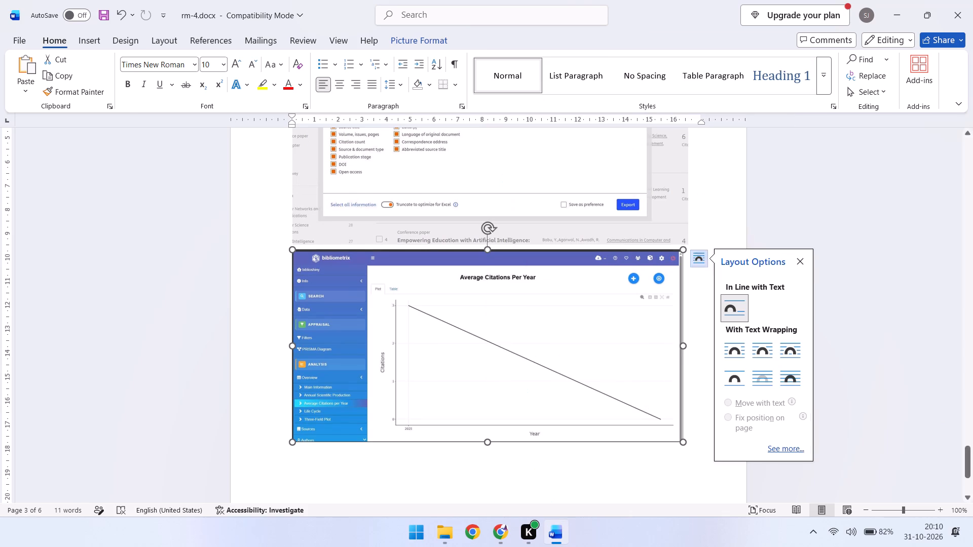
click(784, 376)
drag(549, 342, 545, 415)
Move the CSV export screenshot on page 6 slightly down, keeping it above the Average Citations Per Year screenshot.
click(546, 214)
drag(547, 194, 547, 194)
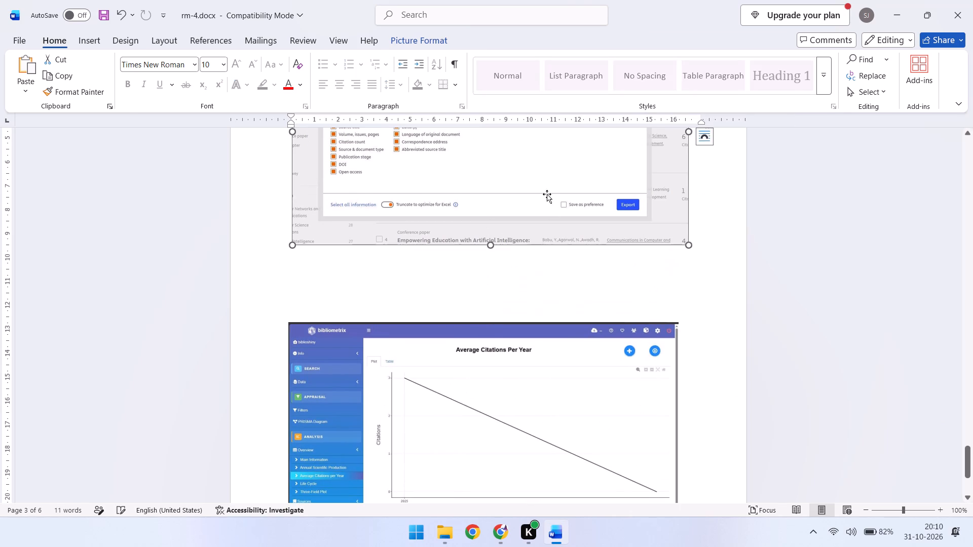
drag(547, 194, 552, 221)
scroll(555, 227, up, 2)
scroll(555, 227, down, 6)
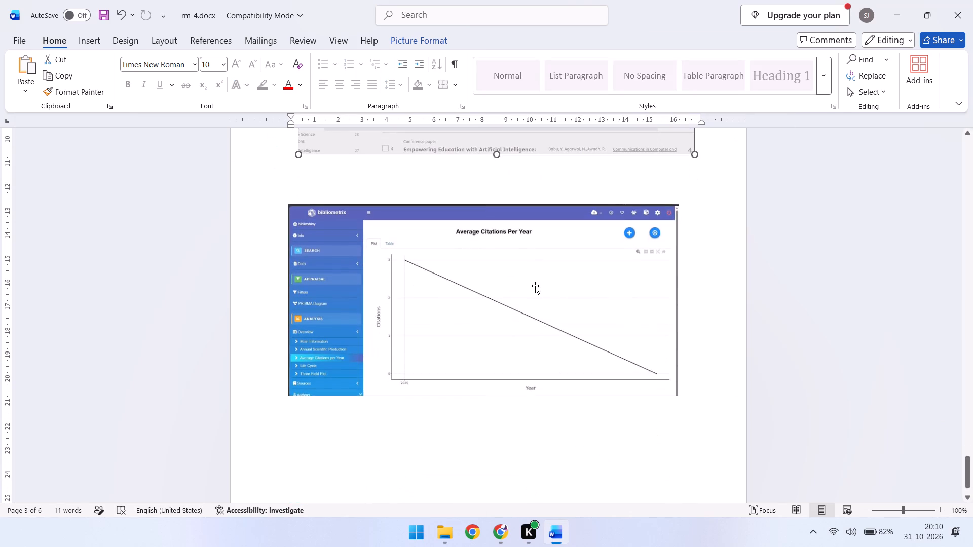
Move the Average Citations Per Year screenshot further down page 6 to widen the gap below the CSV export screenshot.
click(534, 286)
drag(533, 289, 549, 323)
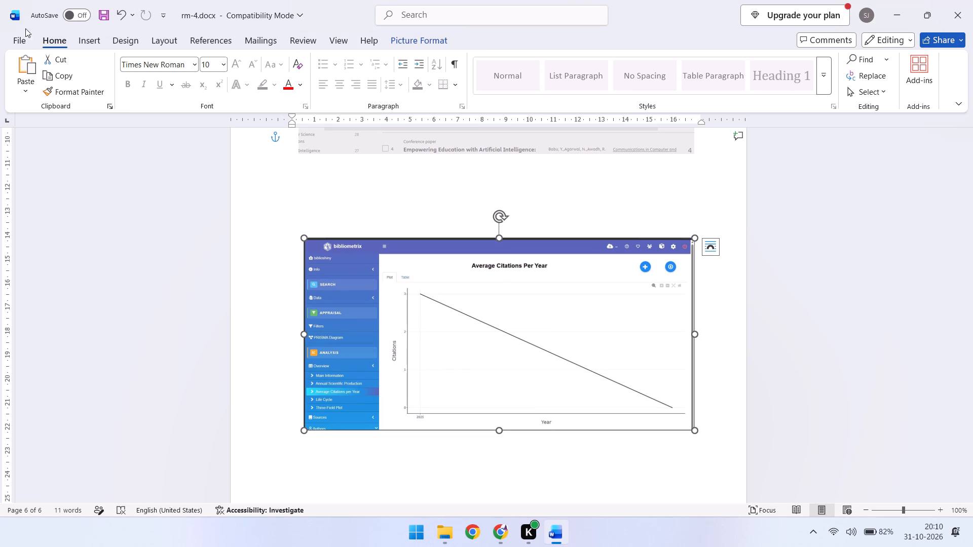
Begin saving a copy of the report in the Downloads folder with PDF as the file type.
click(17, 40)
click(40, 233)
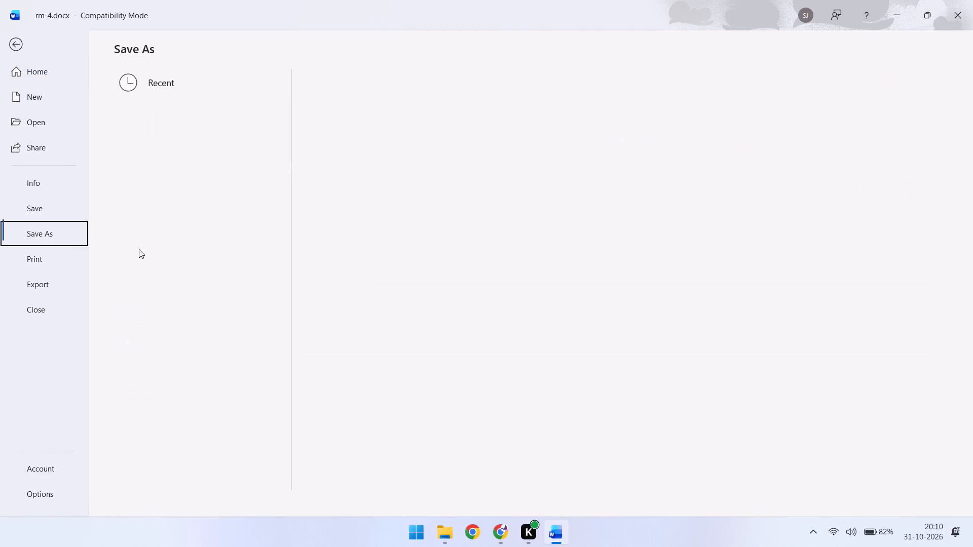
click(370, 115)
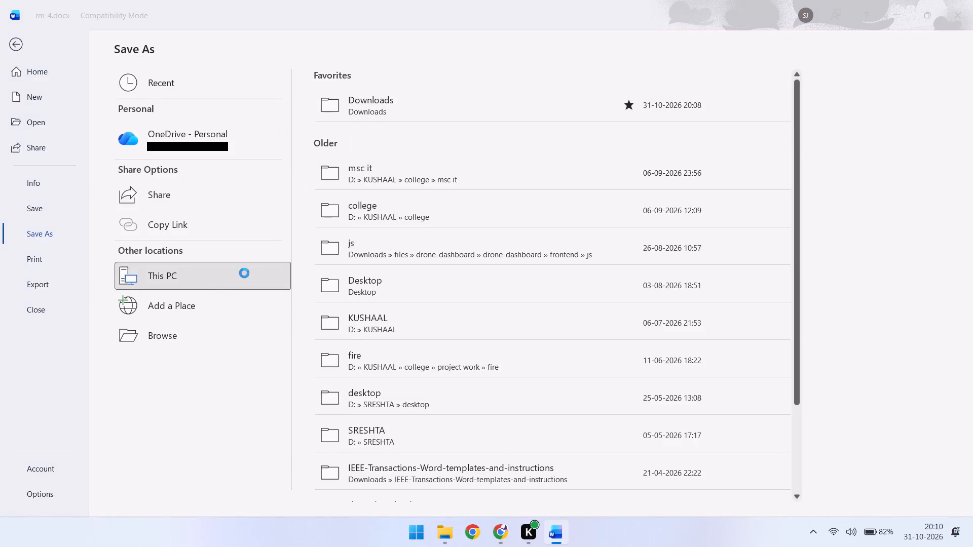
click(203, 360)
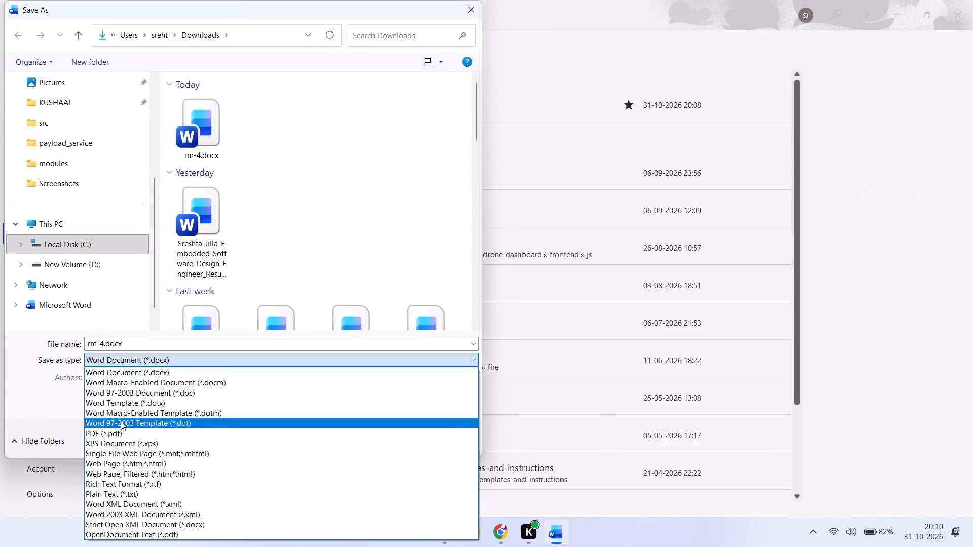
click(119, 433)
Replace the PDF's file name with the previously copied "RM lab2" name that includes the student name and roll number.
triple_click(140, 347)
triple_click(140, 346)
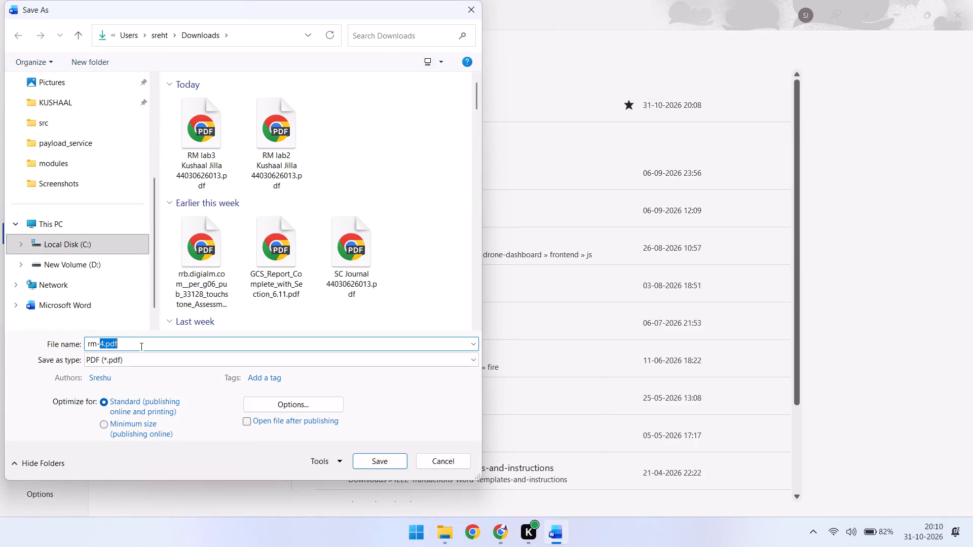
triple_click(140, 346)
click(140, 346)
triple_click(140, 346)
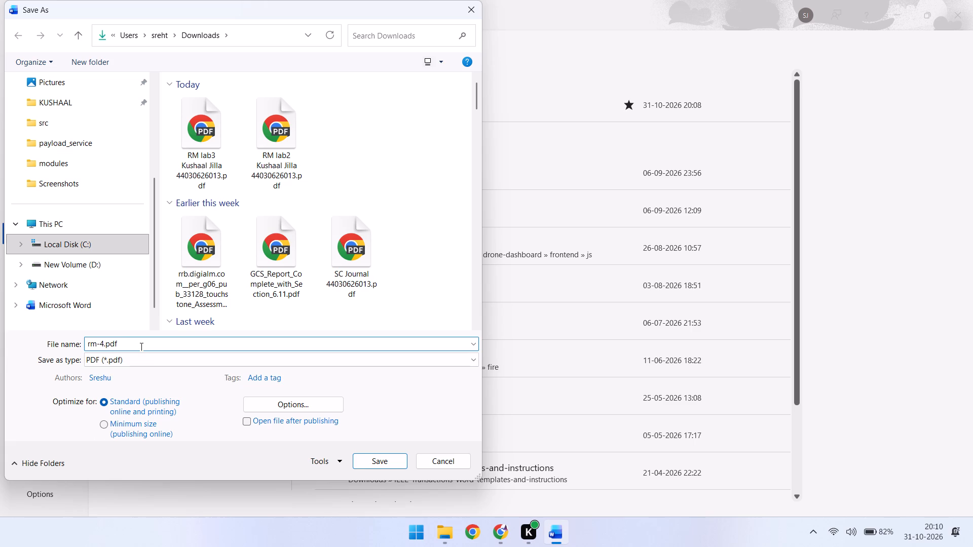
click(140, 346)
key(BackSpace)
key(BackSpace)
key(BackSpace)
key(BackSpace)
key(BackSpace)
key(BackSpace)
key(BackSpace)
key(BackSpace)
key(BackSpace)
key(BackSpace)
key(BackSpace)
key(BackSpace)
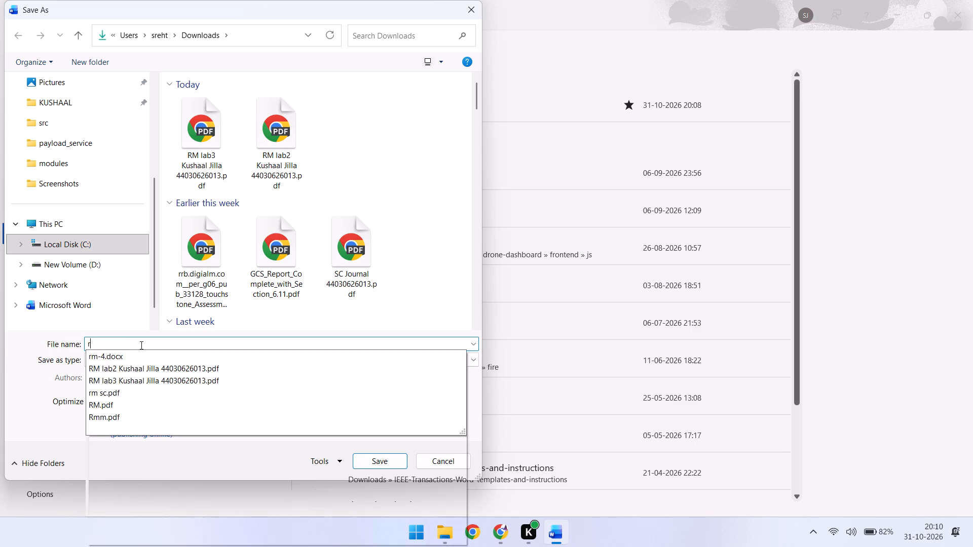
key(super+v)
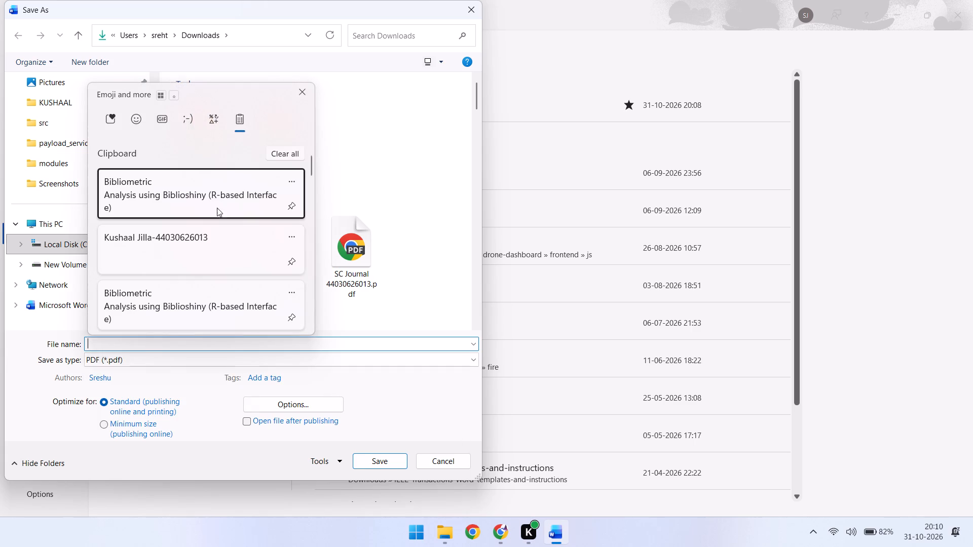
scroll(219, 244, down, 4)
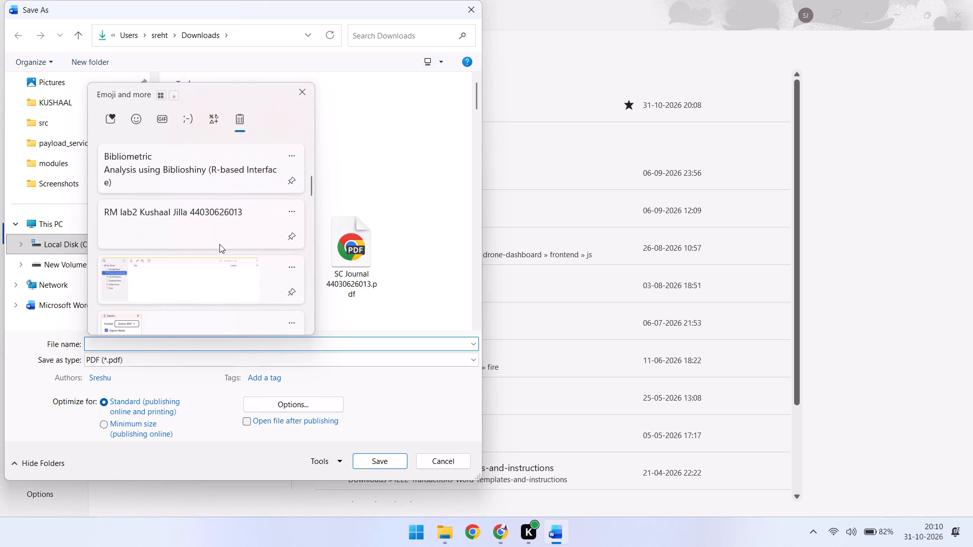
click(211, 221)
key(ctrl+v)
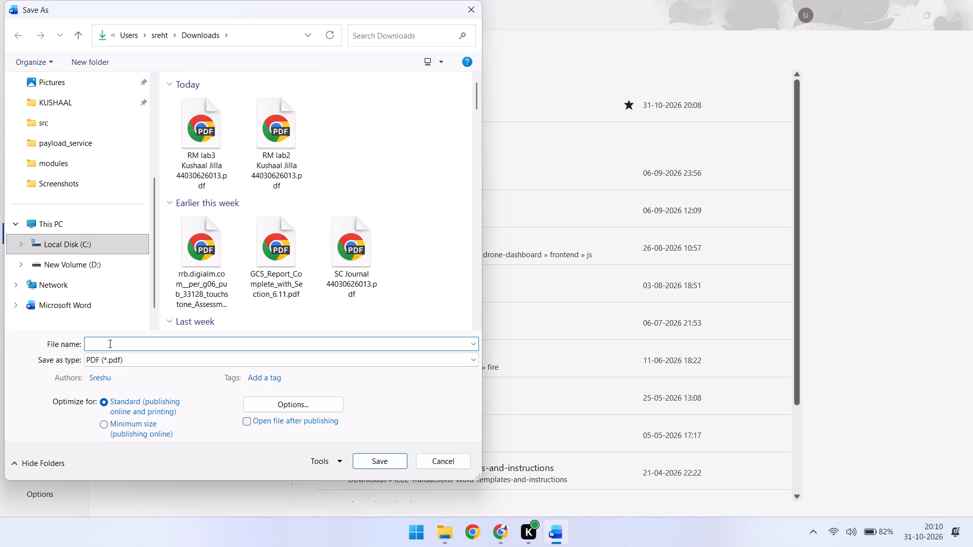
key(super+v)
scroll(168, 287, up, 1)
scroll(168, 287, down, 3)
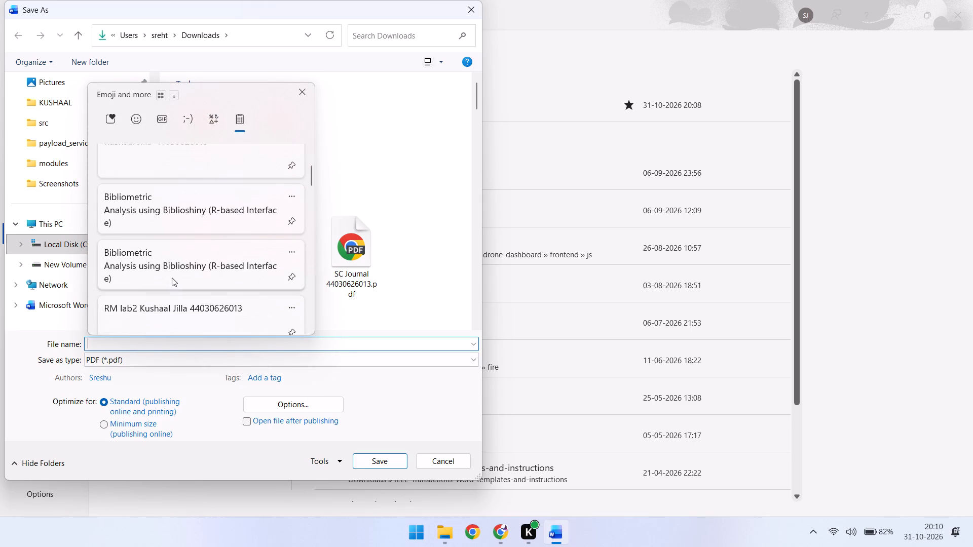
click(181, 307)
key(ctrl+v)
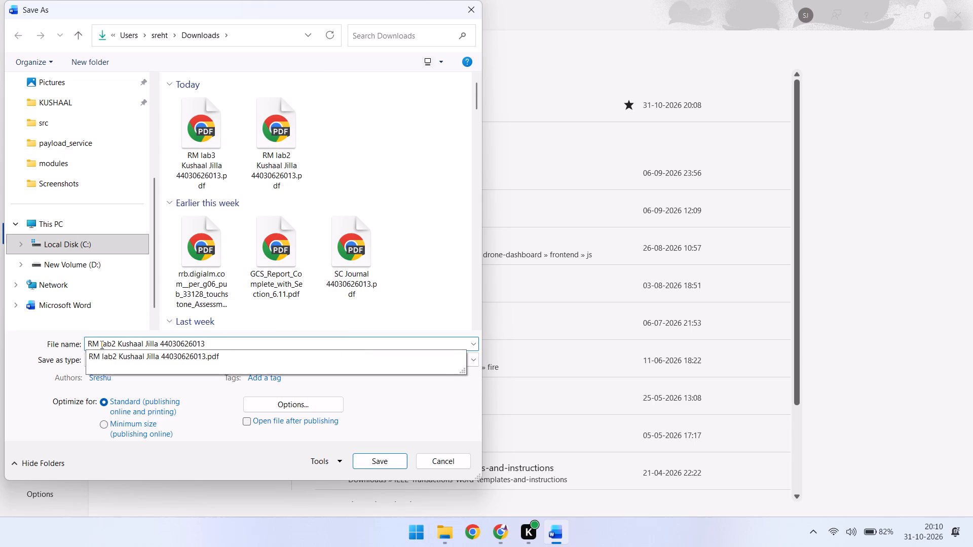
Edit the lab number in the pasted PDF file name.
click(115, 344)
key(BackSpace)
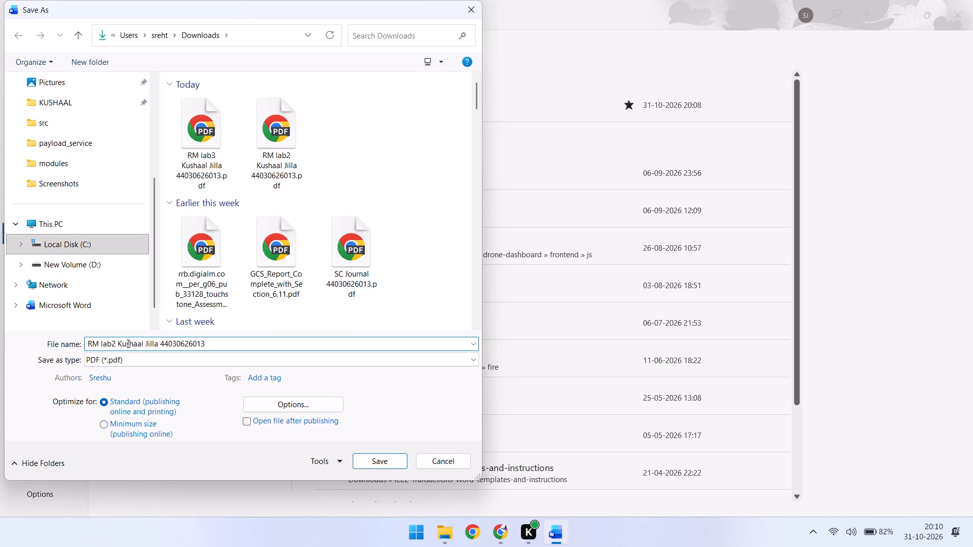
Change the lab number in the PDF's file name to 4 and save the PDF in the Downloads folder.
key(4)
click(376, 457)
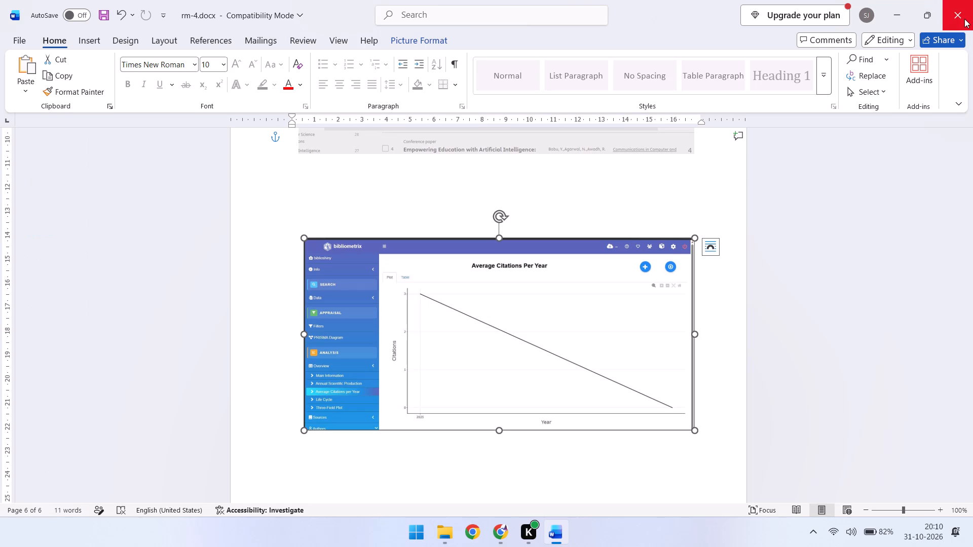
Close the rm-4 document, saving its changes in the Downloads folder.
click(964, 18)
click(484, 352)
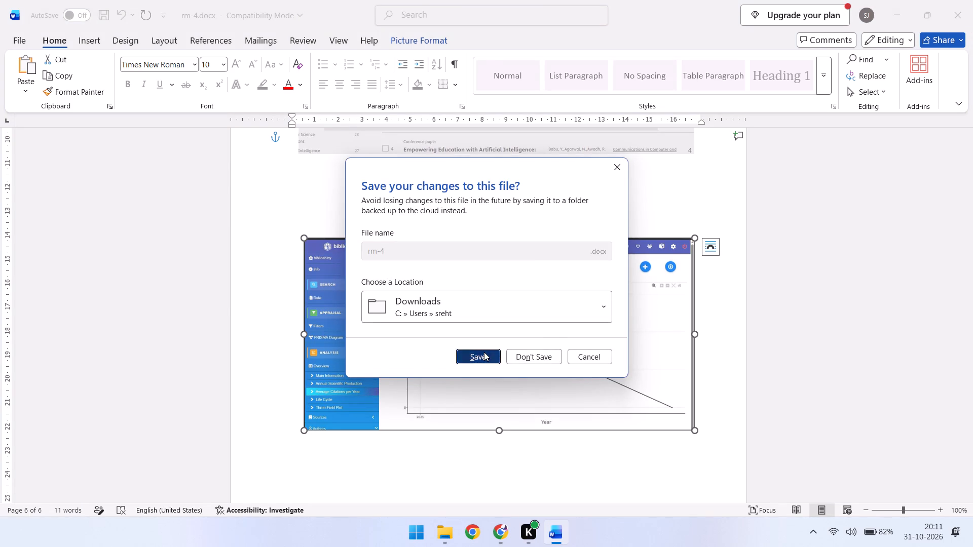
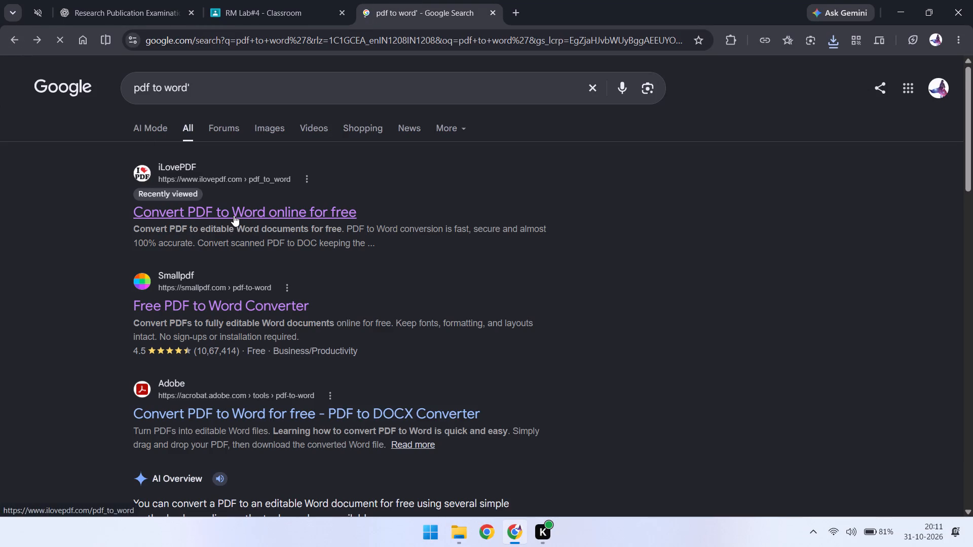
Start selecting a PDF file from the computer for iLovePDF's PDF to Word converter.
click(534, 235)
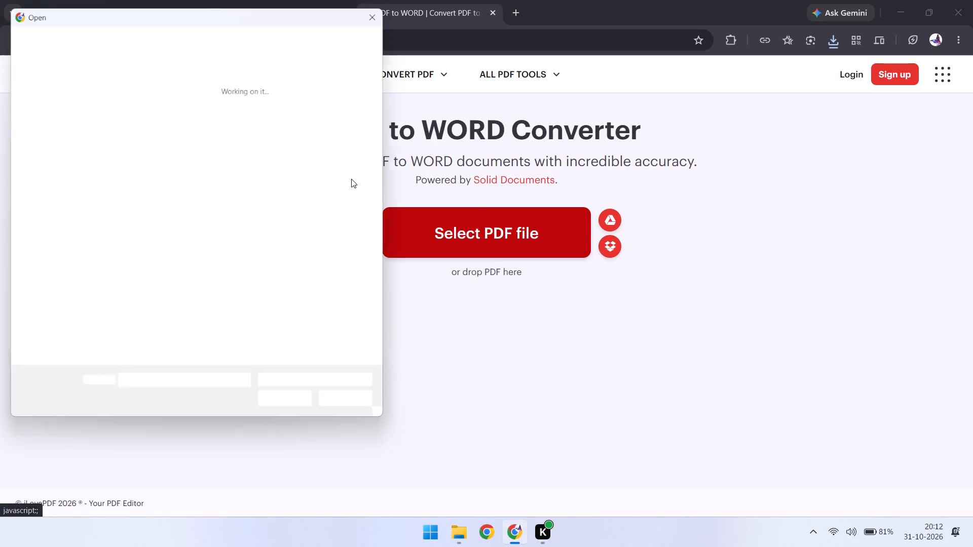
Choose RM Lab#5.pdf for the PDF to Word converter and convert it without OCR.
click(148, 128)
click(289, 405)
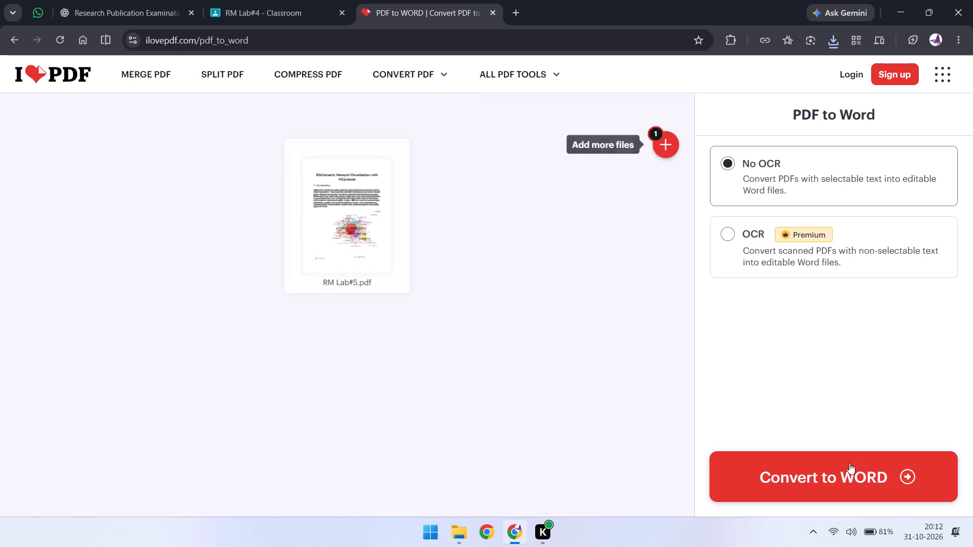
click(862, 468)
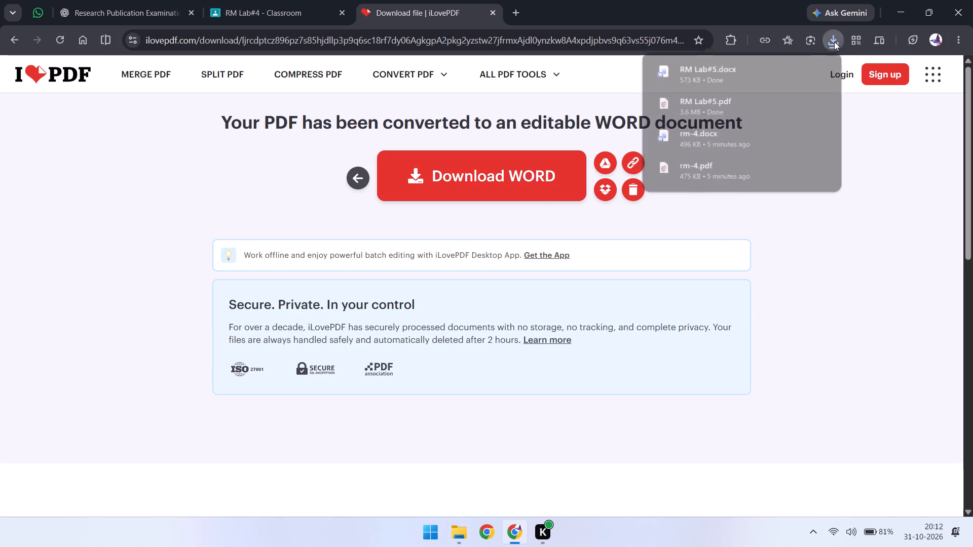
Open the converted RM Lab#5.docx in Word and enable editing.
click(723, 67)
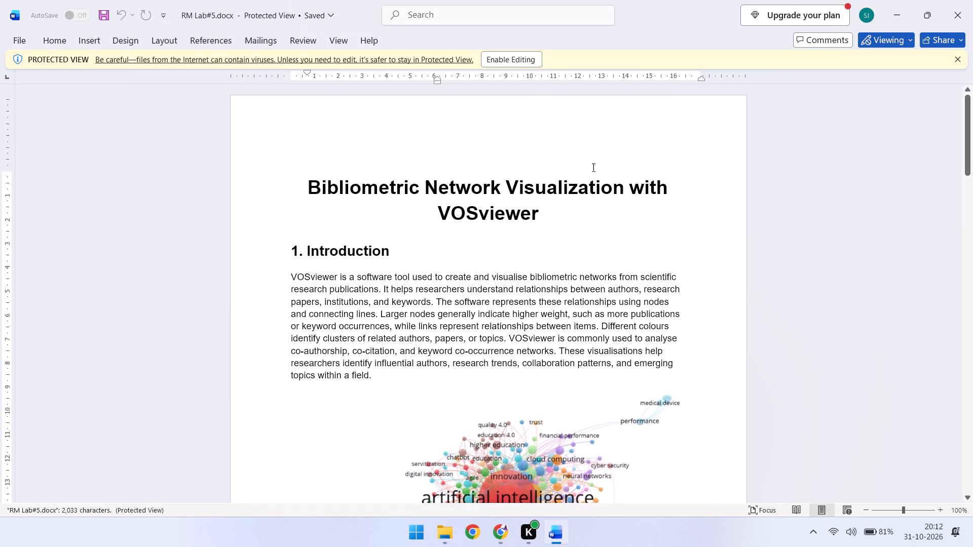
click(513, 58)
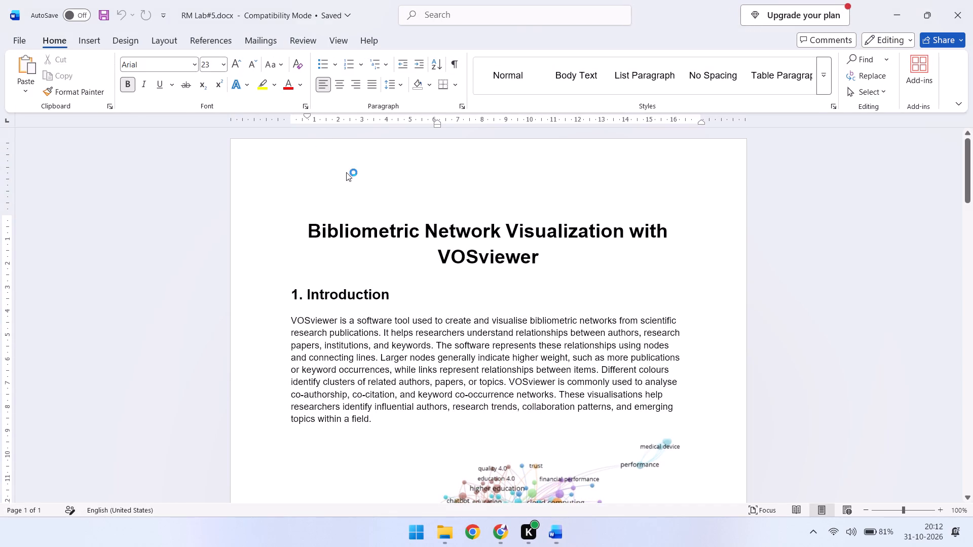
Insert a blank line above the report's main title and set its font size to 12.
click(346, 172)
click(324, 196)
click(295, 200)
key(Return)
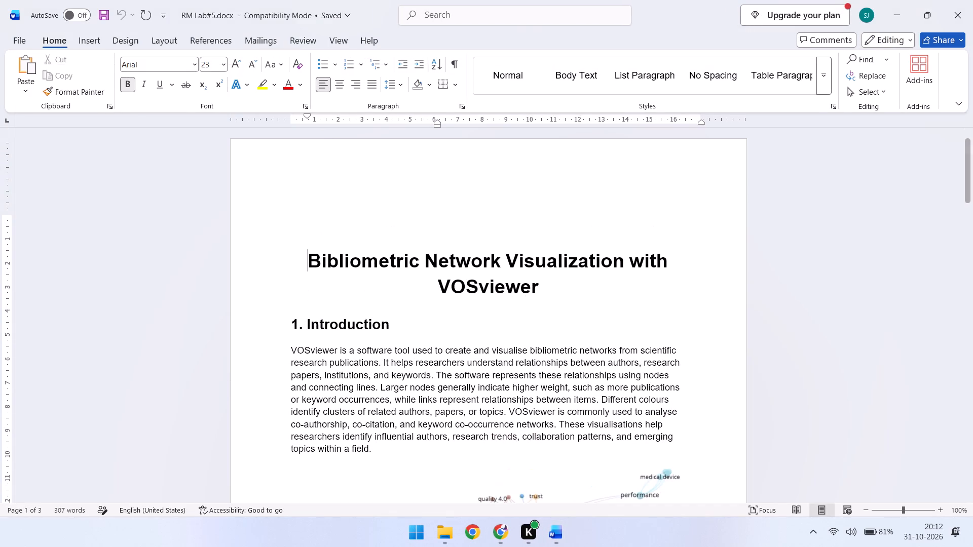
click(314, 194)
click(224, 64)
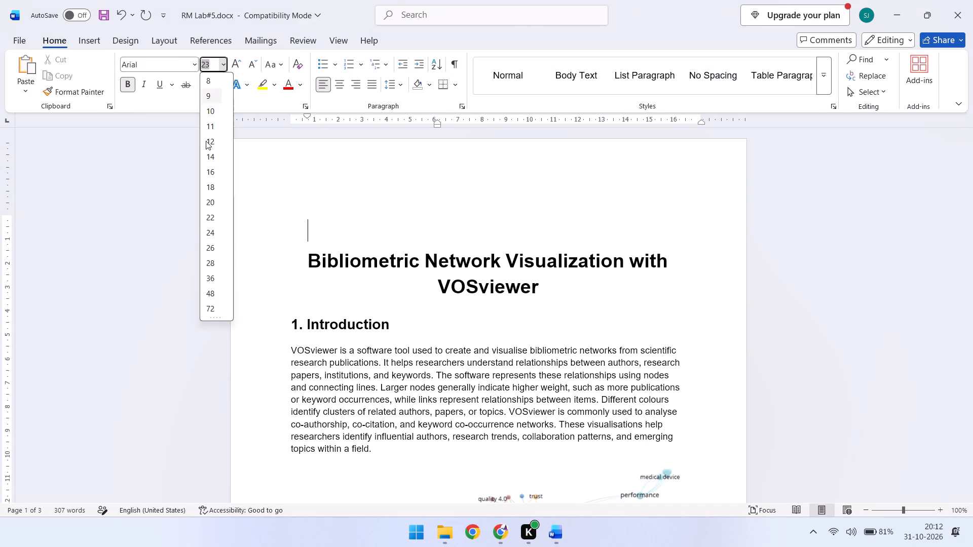
click(209, 139)
click(432, 211)
Change the font of the entire document to Times New Roman.
key(ctrl+a)
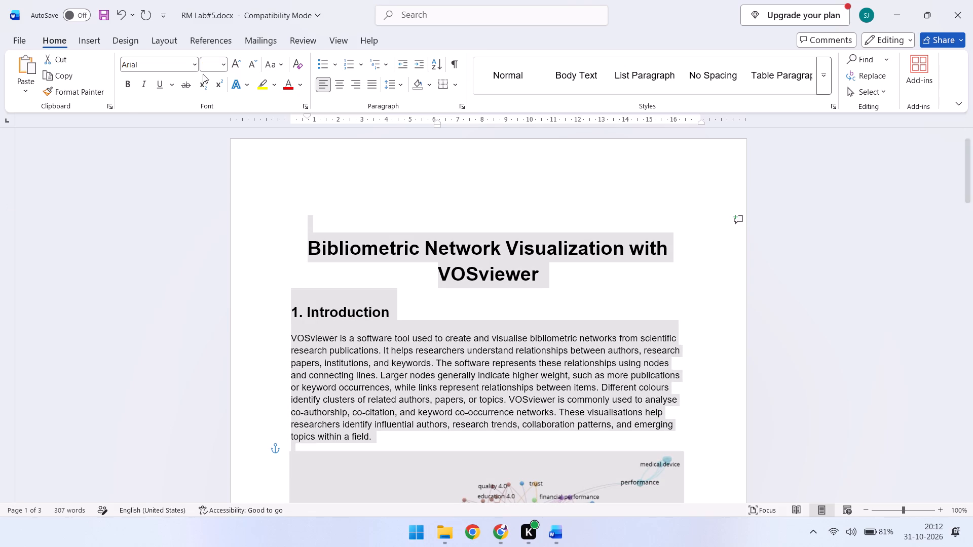
click(196, 66)
click(168, 149)
click(395, 201)
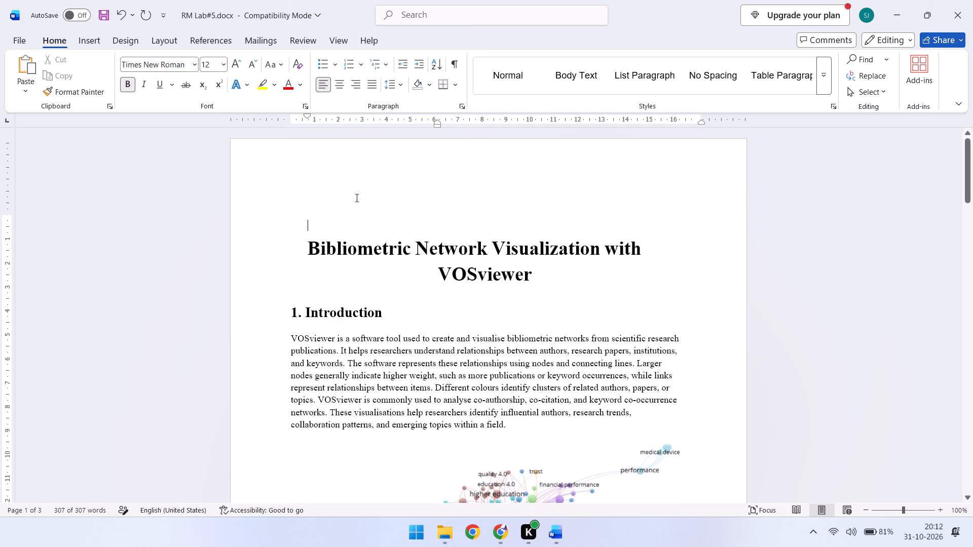
Remove the indent of the blank first line and paste the previously copied student name and roll number there.
click(309, 193)
click(292, 188)
key(BackSpace)
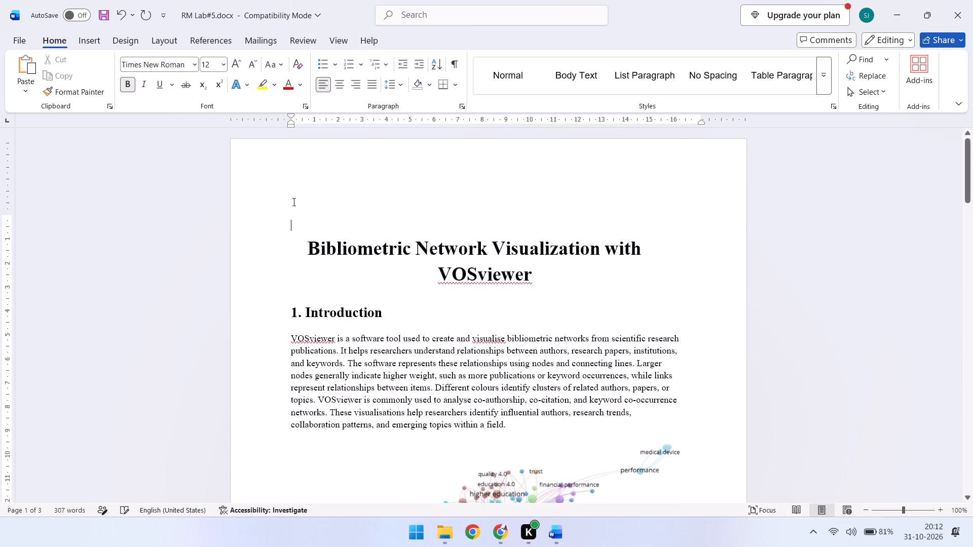
key(Up)
key(BackSpace)
key(super+v)
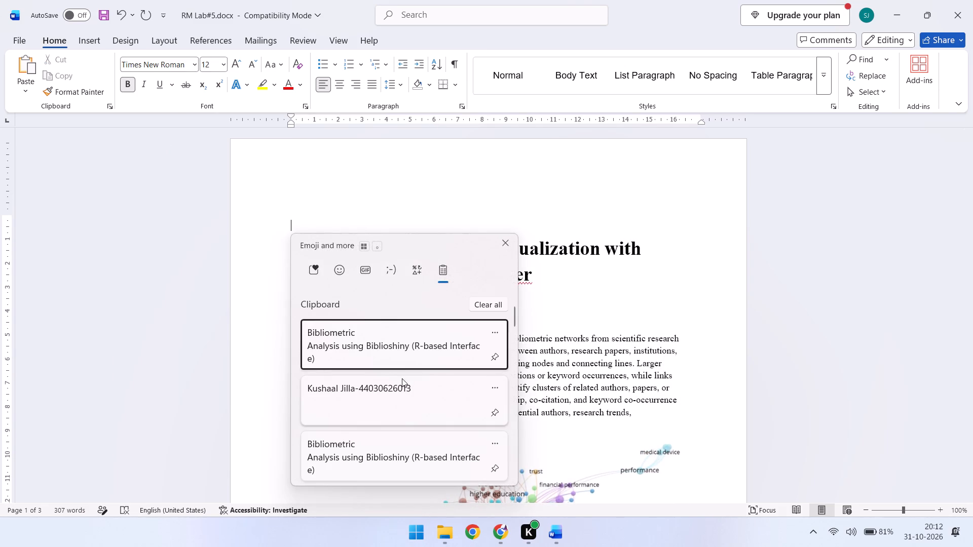
click(382, 390)
key(ctrl+v)
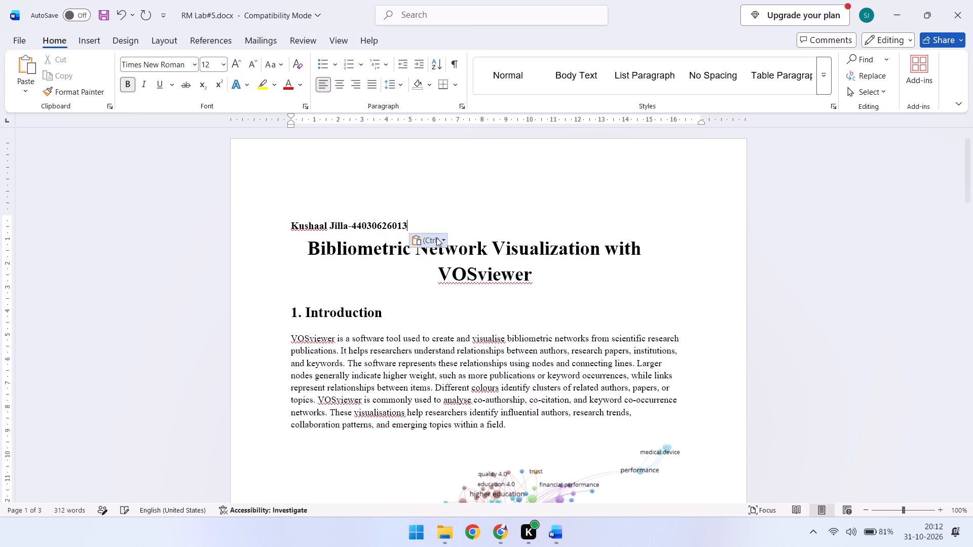
Add a line reading "RM Lab 5 -" below the student name and roll number.
key(Return)
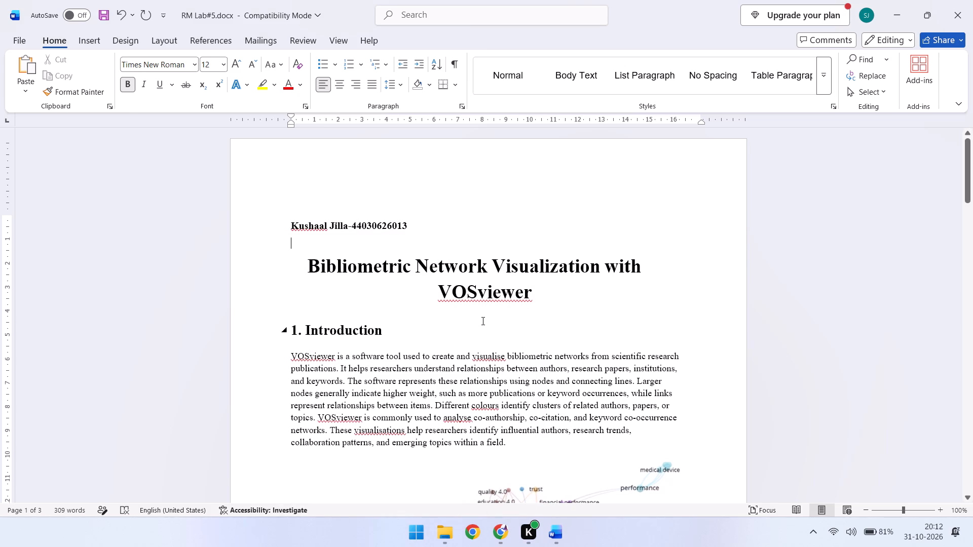
text(RM Lab)
key(space)
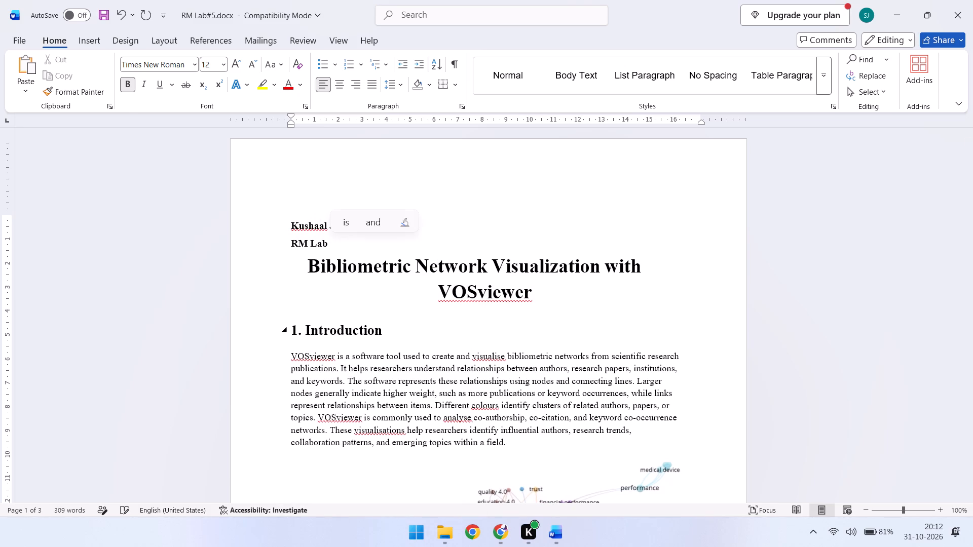
text(5 -)
key(space)
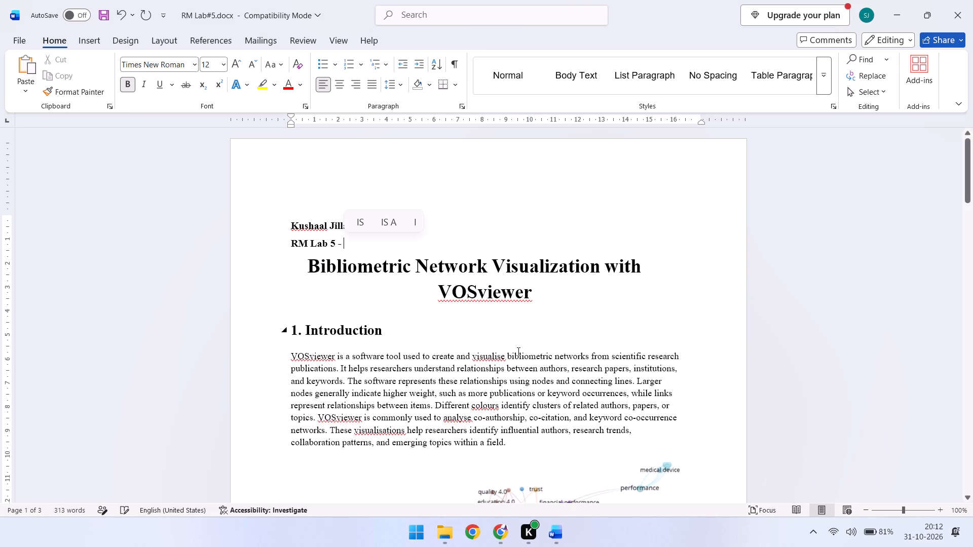
Switch to Chrome, open the RM Lab#5 assignment in Classroom and copy its title "Bibliometric Network Visualization with VOSviewer".
click(495, 540)
click(280, 0)
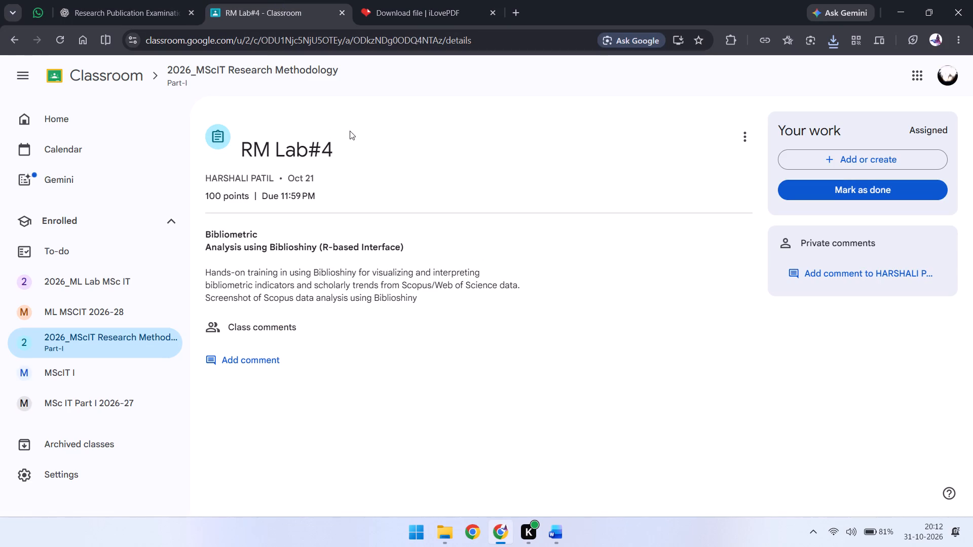
click(15, 43)
double_click(396, 259)
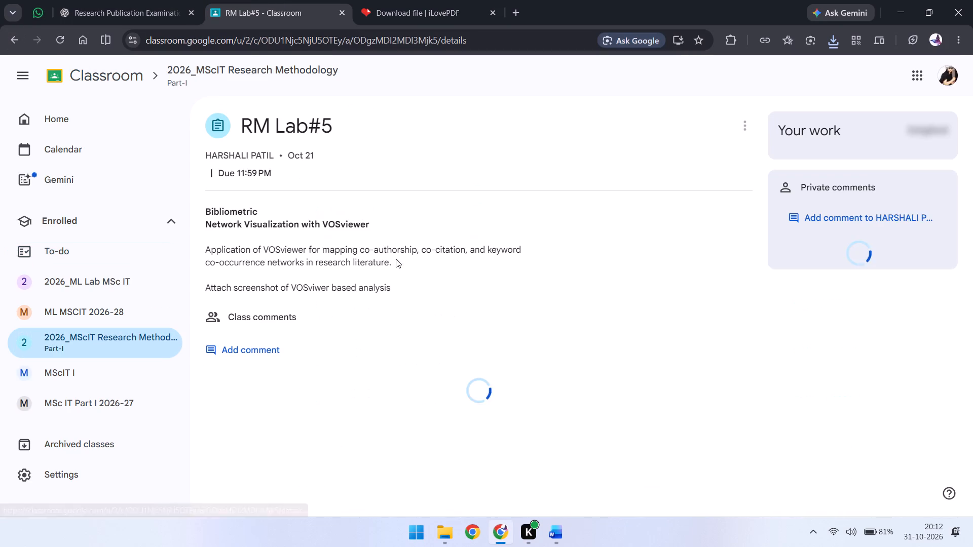
drag(206, 210, 392, 232)
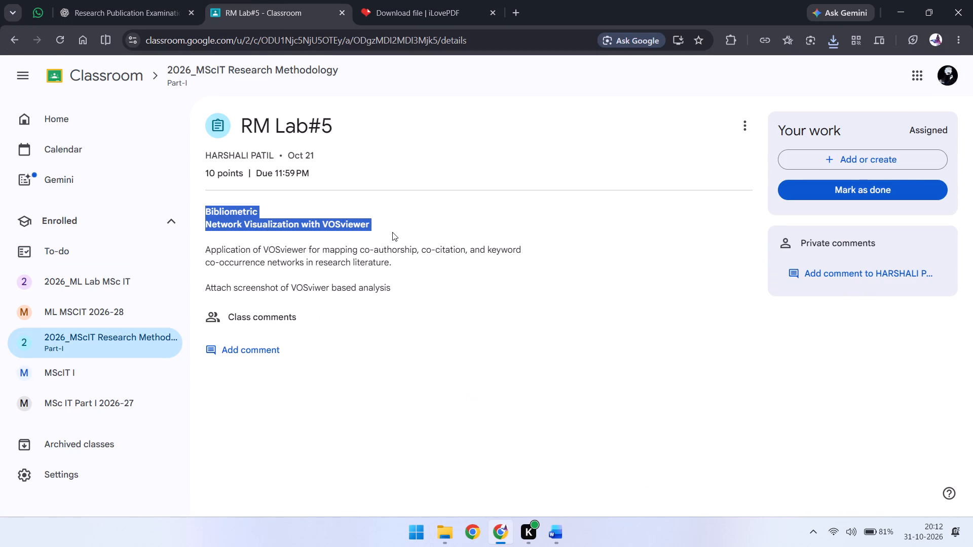
key(ctrl+c)
Back in Word, paste the copied assignment title after "RM Lab 5 -" and join it into a single line.
click(552, 527)
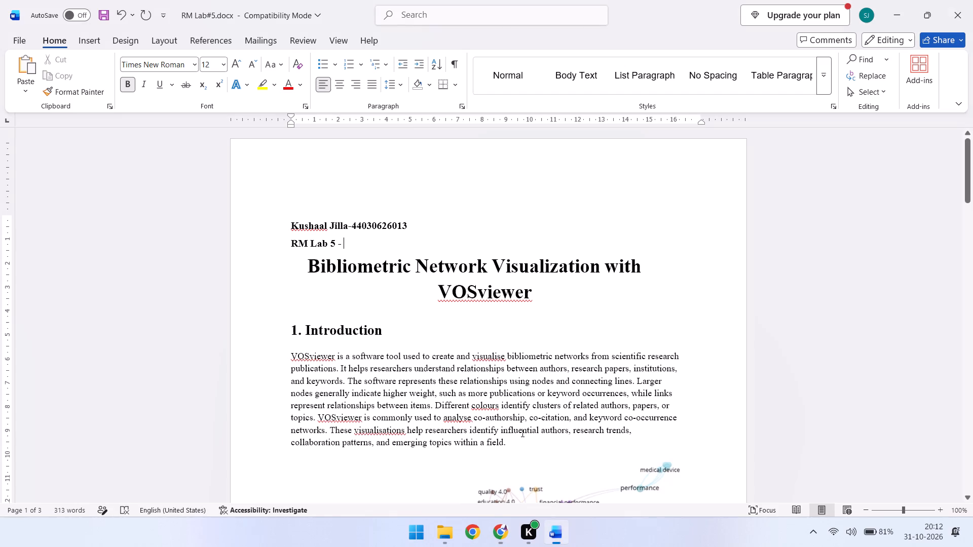
click(306, 267)
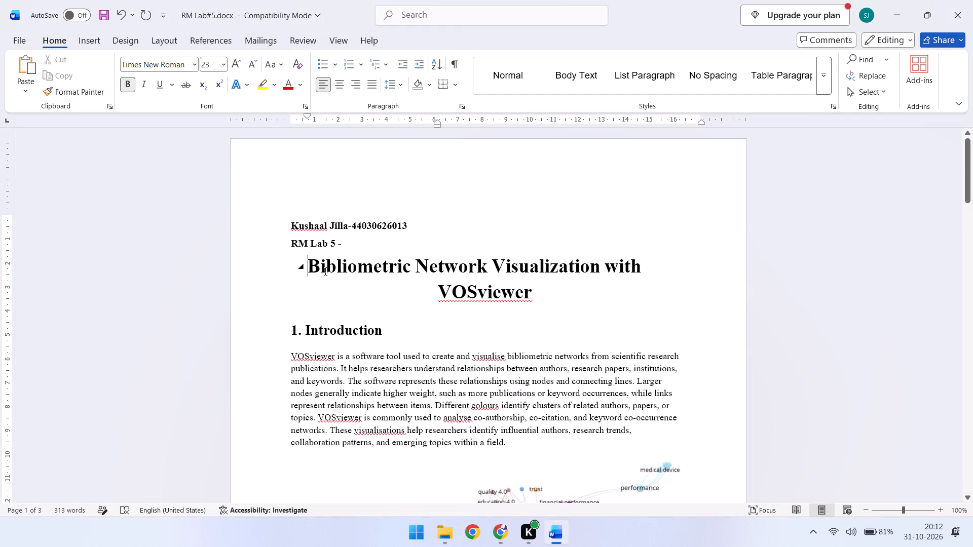
key(BackSpace)
key(BackSpace)
key(BackSpace)
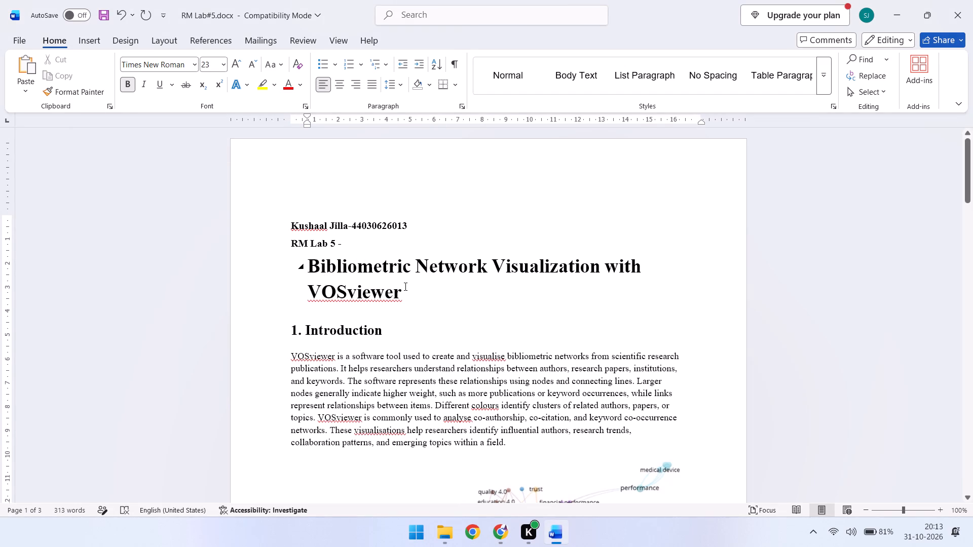
click(366, 240)
key(ctrl+v)
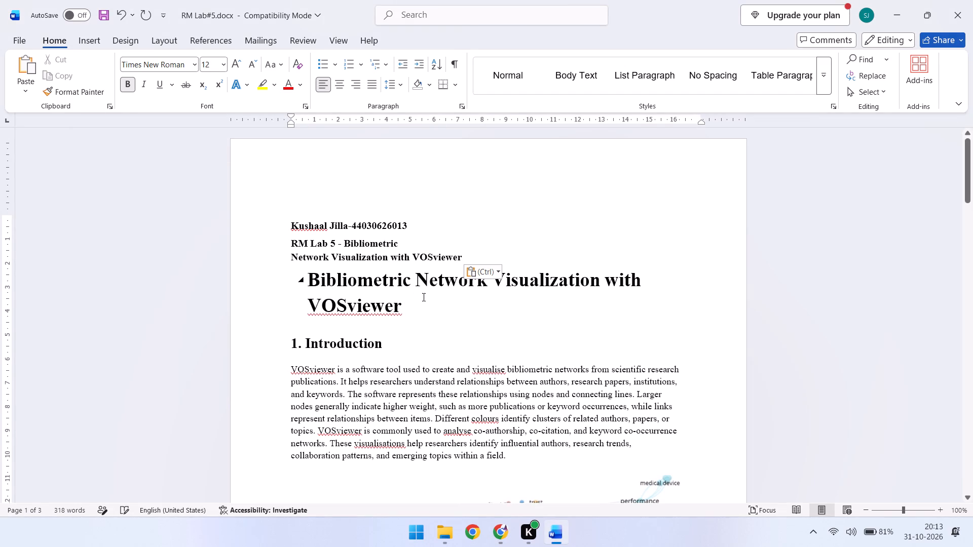
click(291, 257)
key(BackSpace)
key(space)
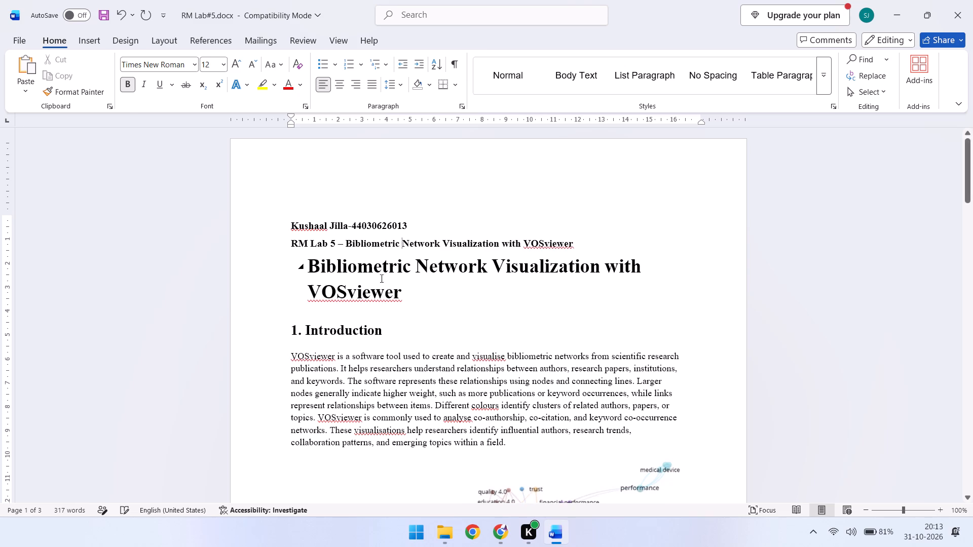
Delete the large "Bibliometric Network Visualization with VOSviewer" heading above the Introduction.
drag(420, 300, 306, 266)
key(BackSpace)
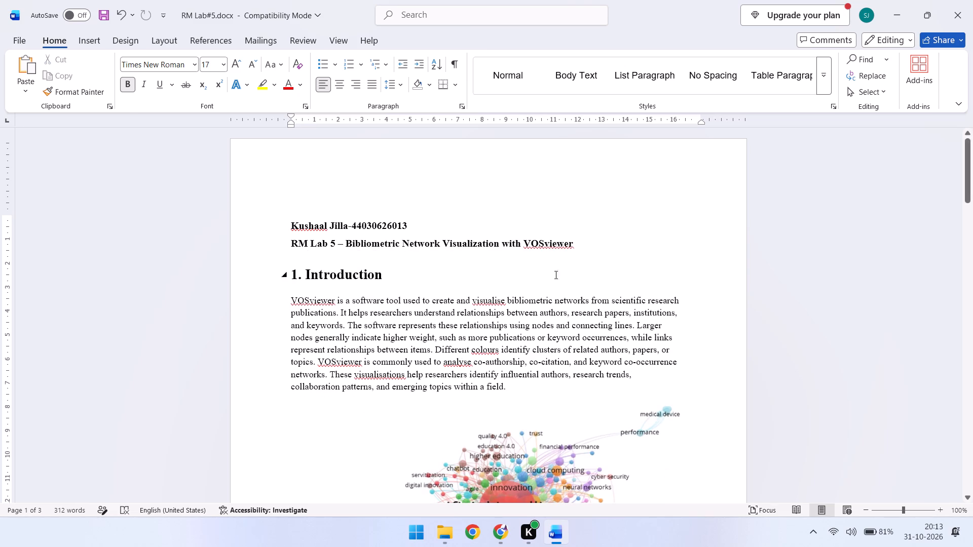
Shift the keyword network picture slightly left, keeping it below the Introduction paragraph.
drag(966, 172, 965, 206)
click(527, 297)
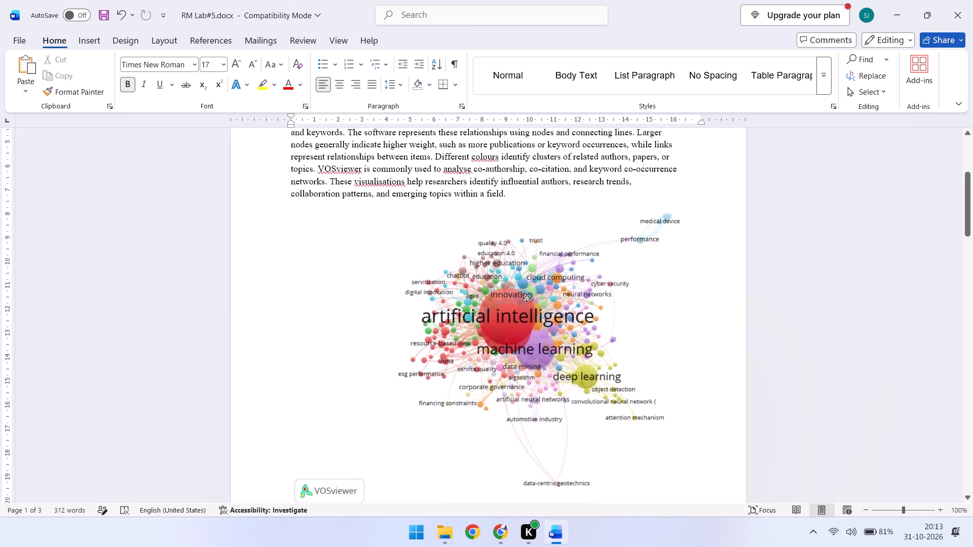
drag(533, 305, 527, 291)
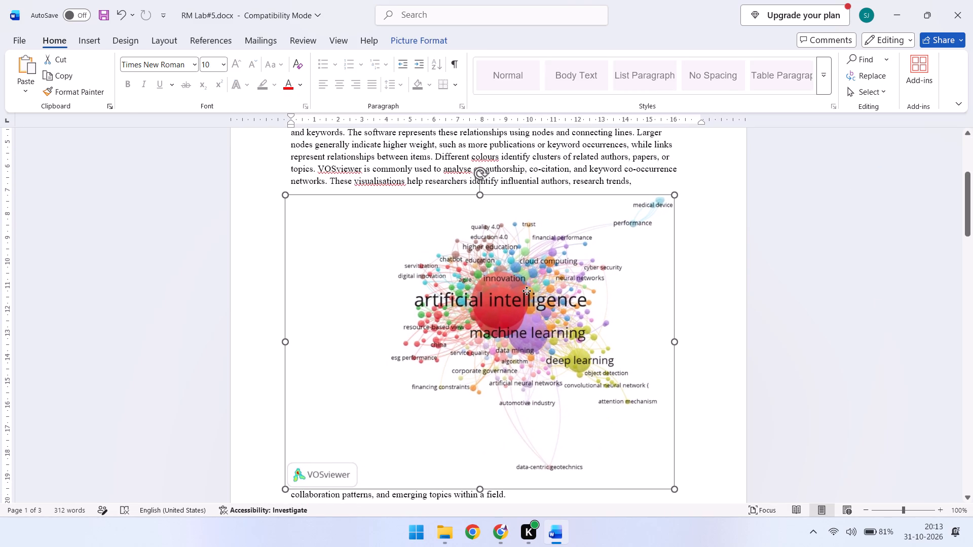
drag(527, 291, 528, 303)
Review the layout of the remaining network pictures and text through the end of the report.
drag(971, 204, 972, 204)
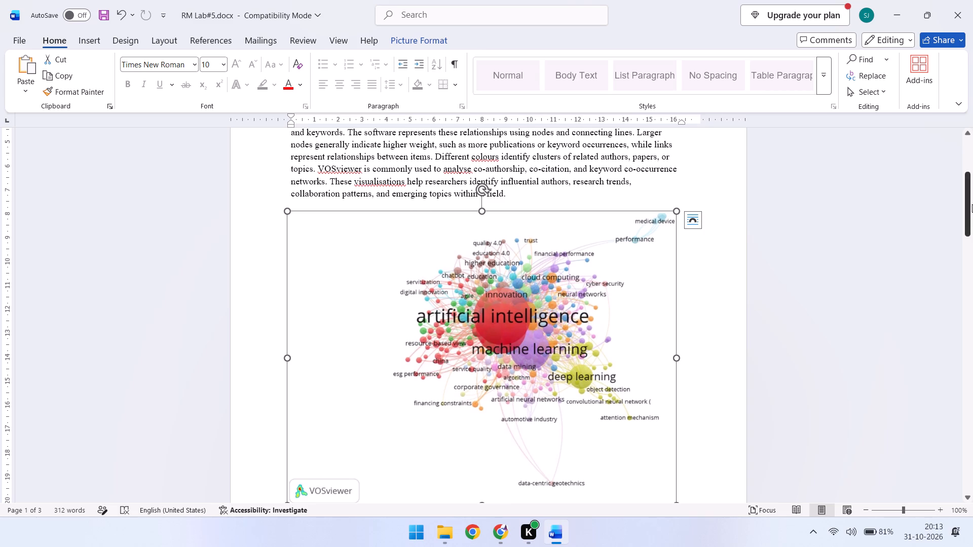
drag(972, 204, 972, 330)
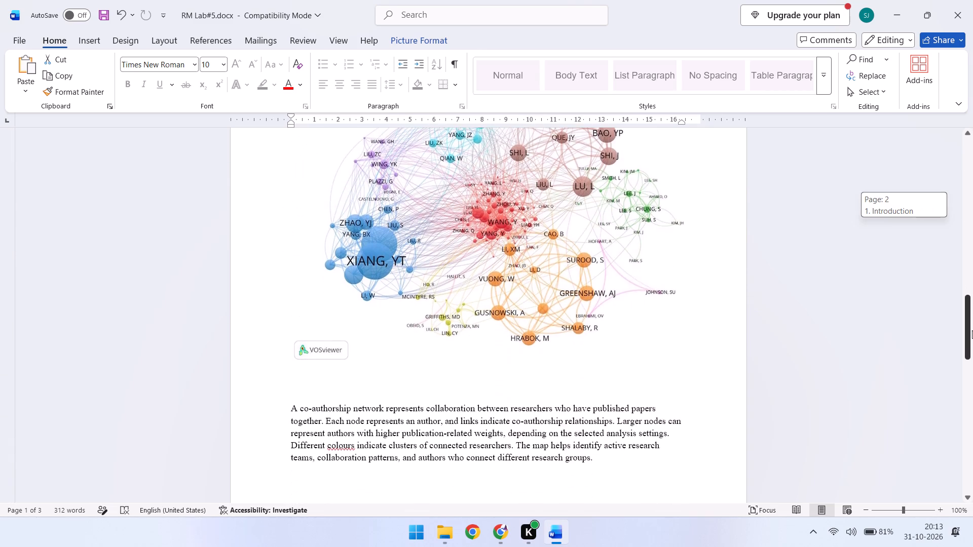
drag(972, 330, 972, 450)
scroll(471, 294, down, 3)
scroll(470, 303, up, 1)
scroll(470, 303, down, 3)
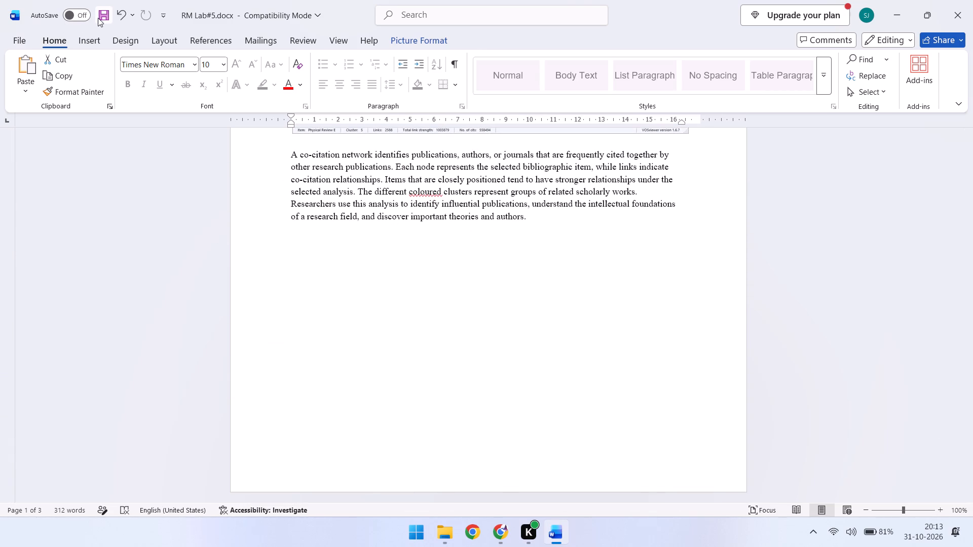
Save the edited RM Lab#5.docx.
click(101, 17)
Begin saving a copy of the report in the Downloads folder with PDF as the file type.
click(13, 38)
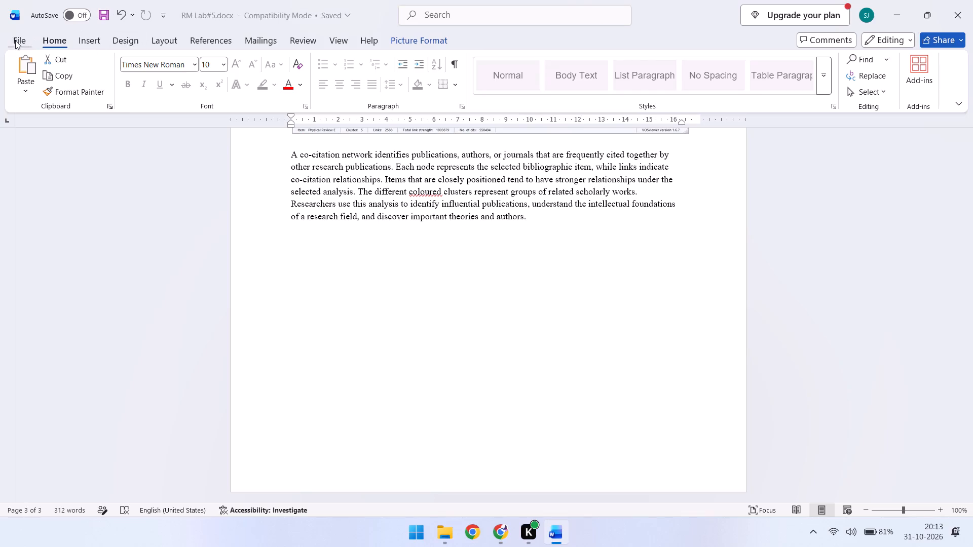
click(42, 234)
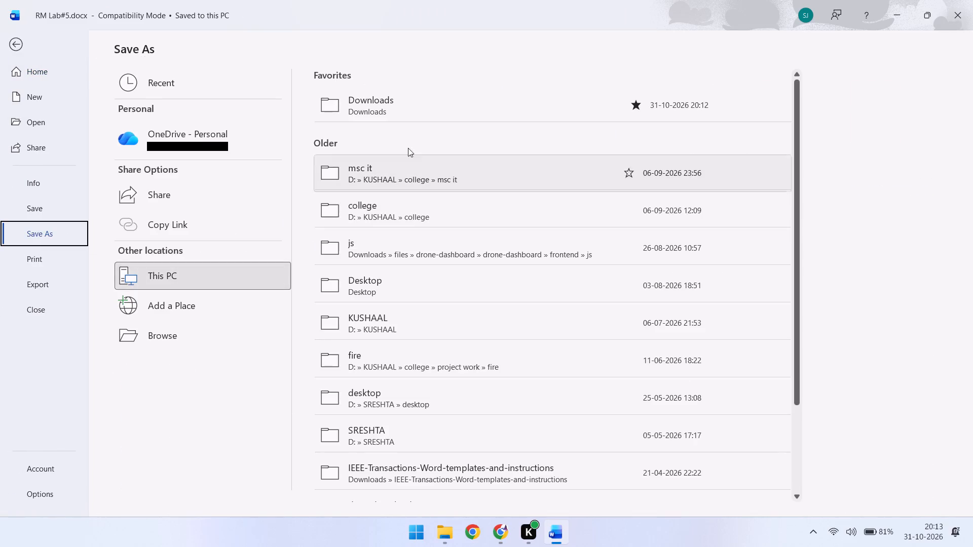
click(410, 113)
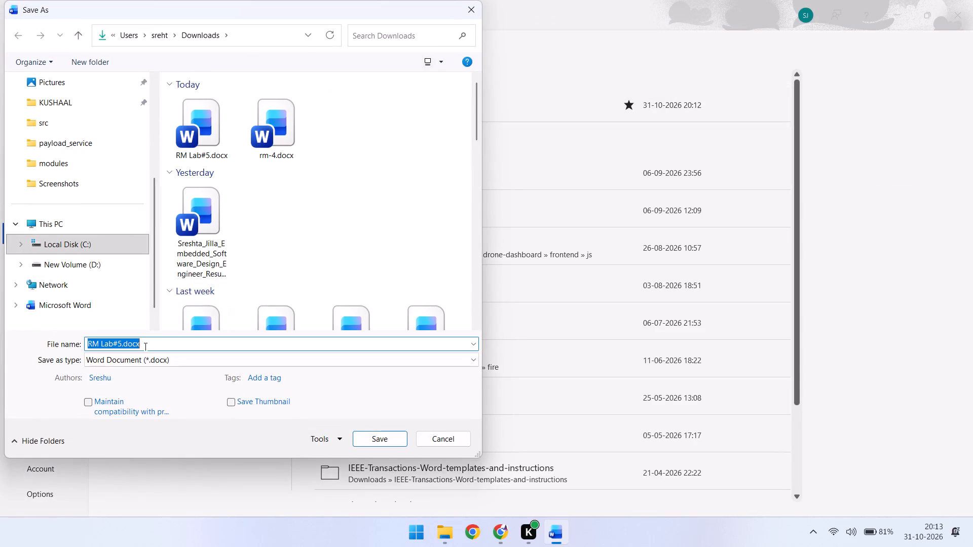
click(164, 360)
click(135, 432)
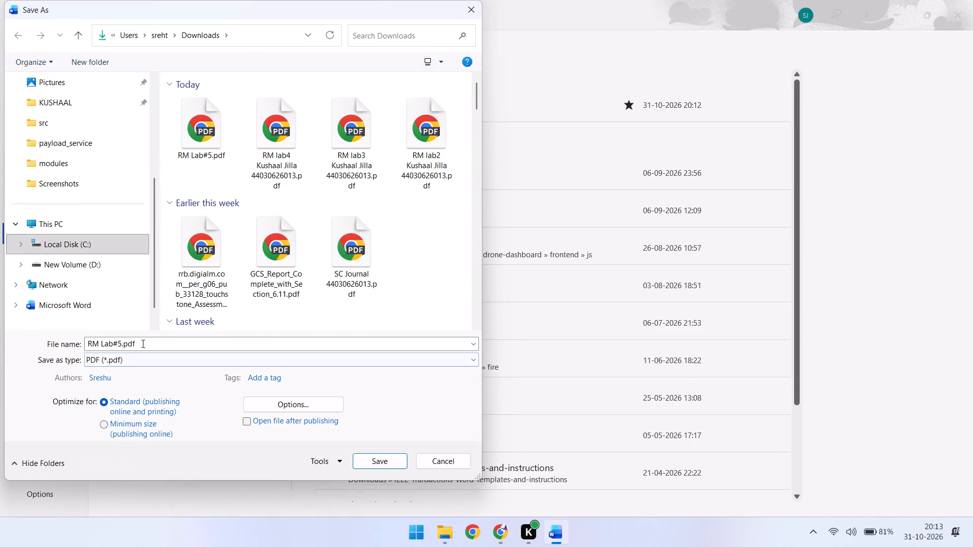
Name the PDF copy "RM lab5" followed by the student's name and roll number, and save it in Downloads.
drag(142, 343, 87, 343)
key(super+v)
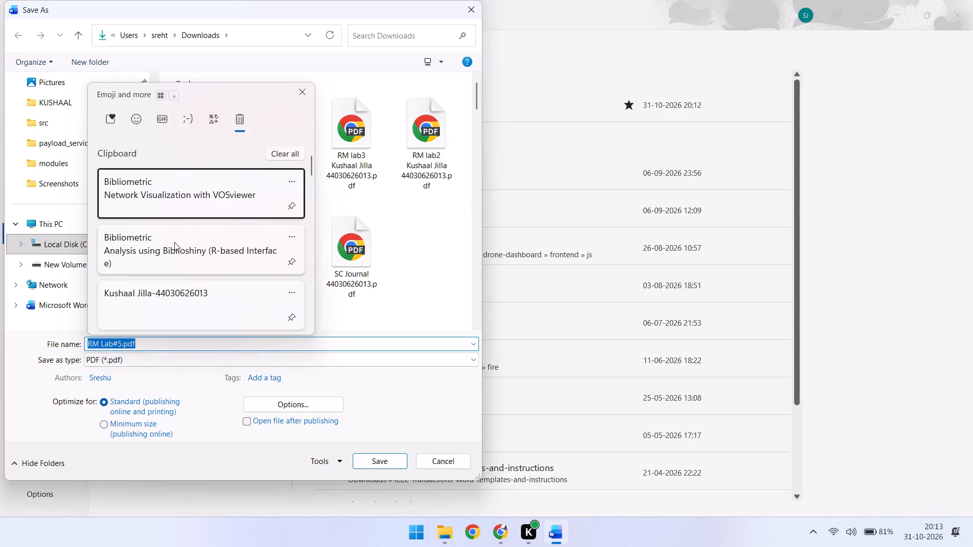
scroll(198, 292, down, 3)
scroll(168, 260, down, 1)
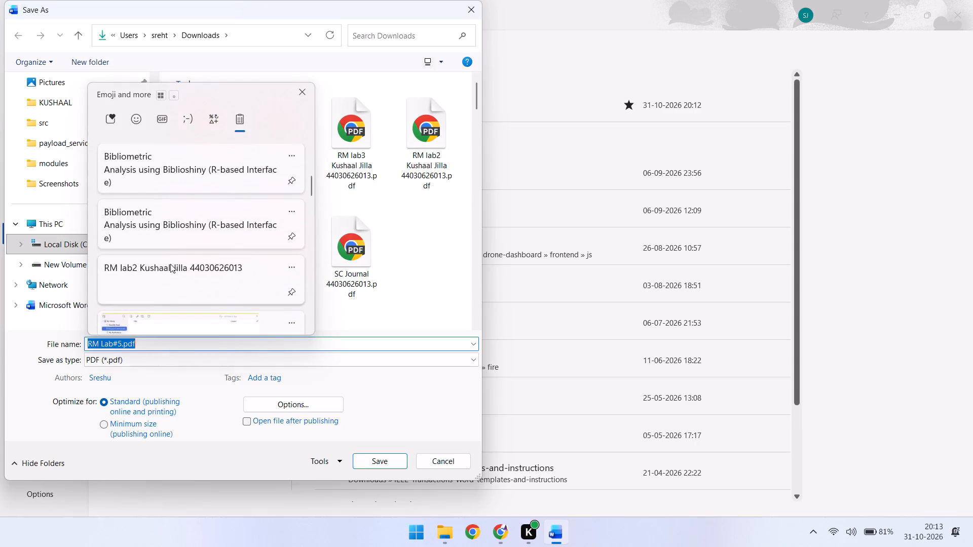
click(135, 265)
key(ctrl+v)
click(115, 341)
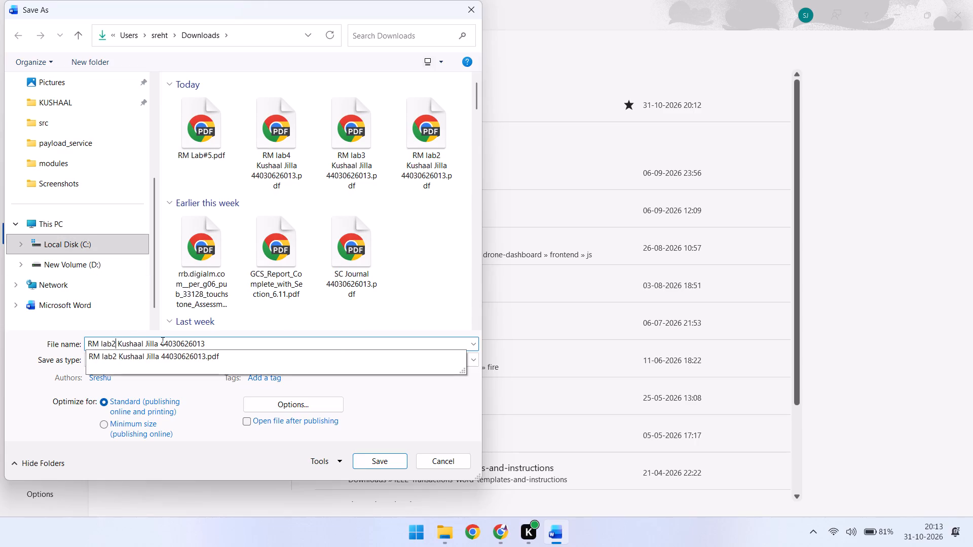
key(BackSpace)
key(5)
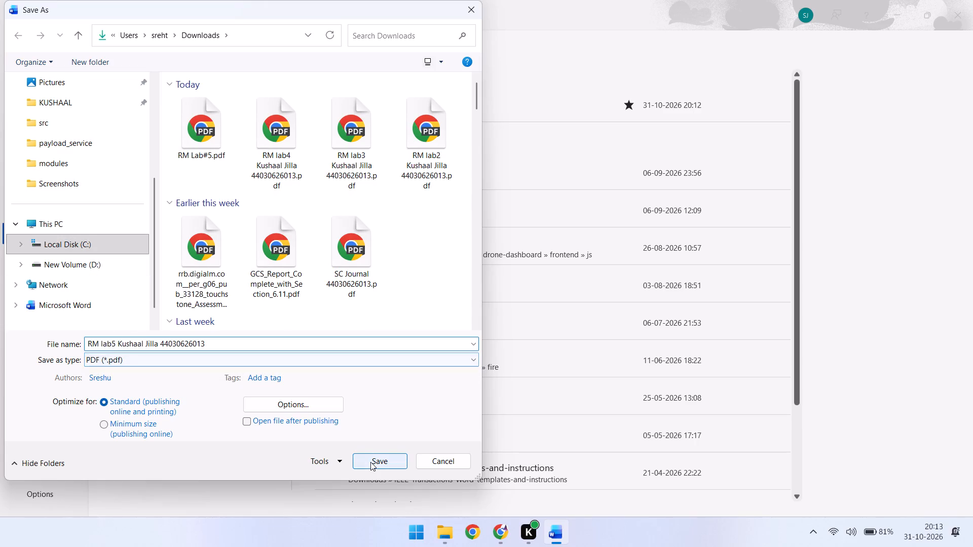
click(370, 462)
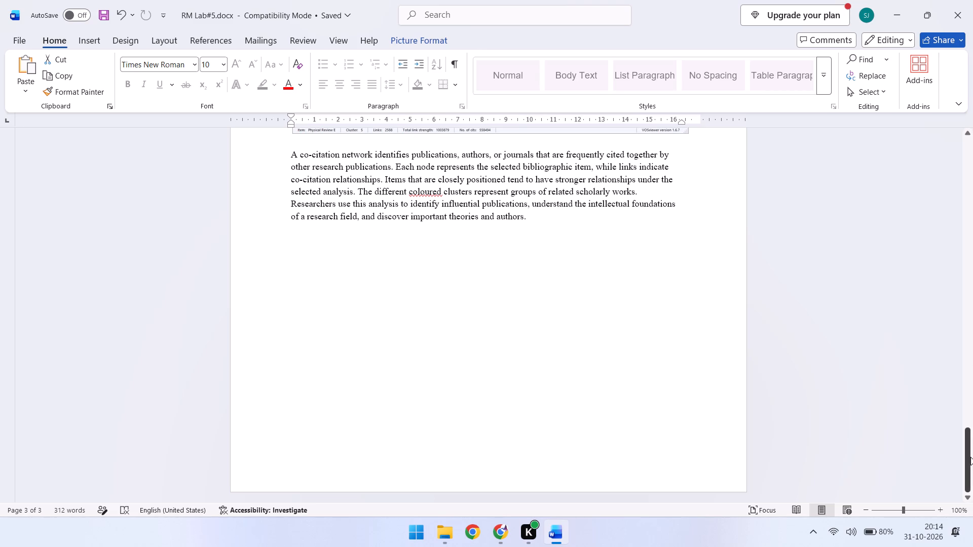
Return to the start of the RM Lab#5.docx report and close the document.
drag(970, 456, 972, 152)
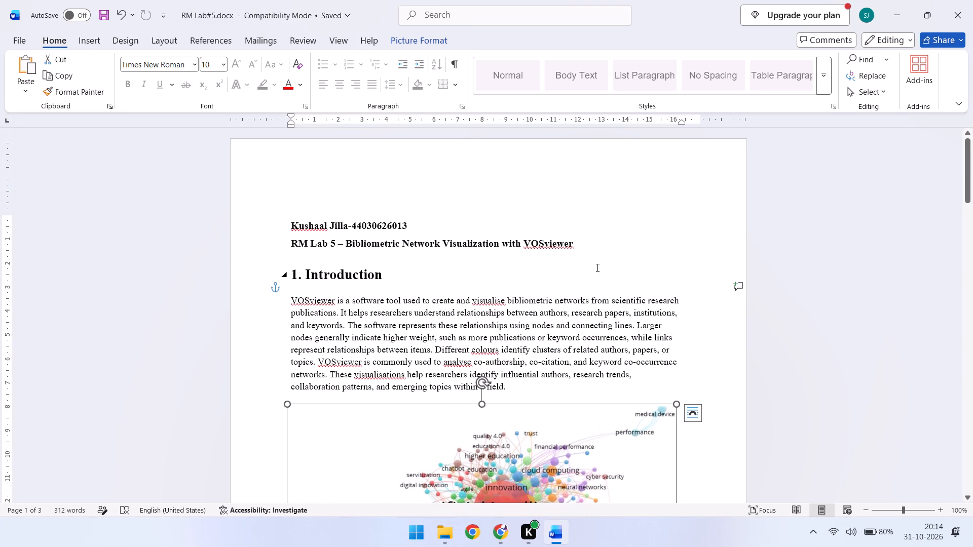
click(963, 0)
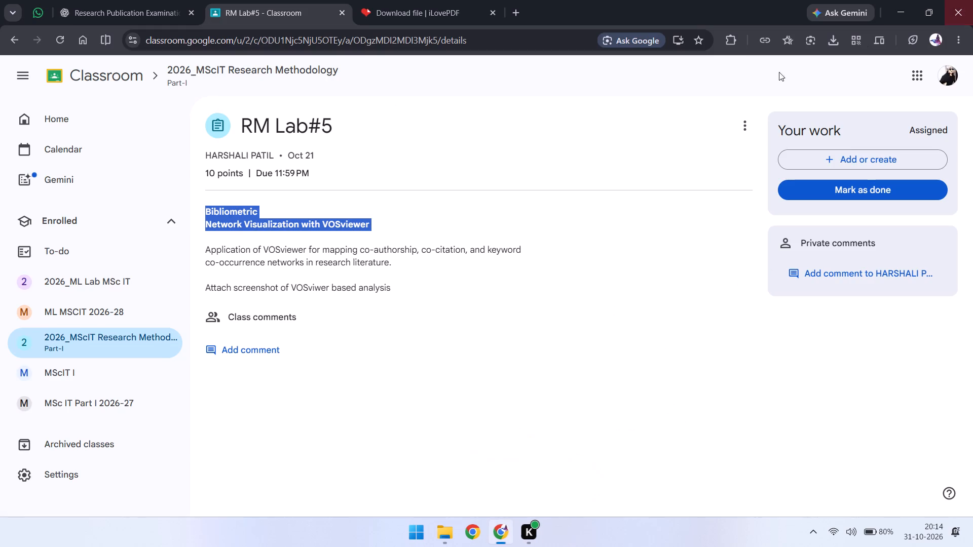
In Chrome, attach the RM lab5 PDF from Downloads to the RM Lab#5 assignment in Google Classroom.
click(654, 301)
click(880, 160)
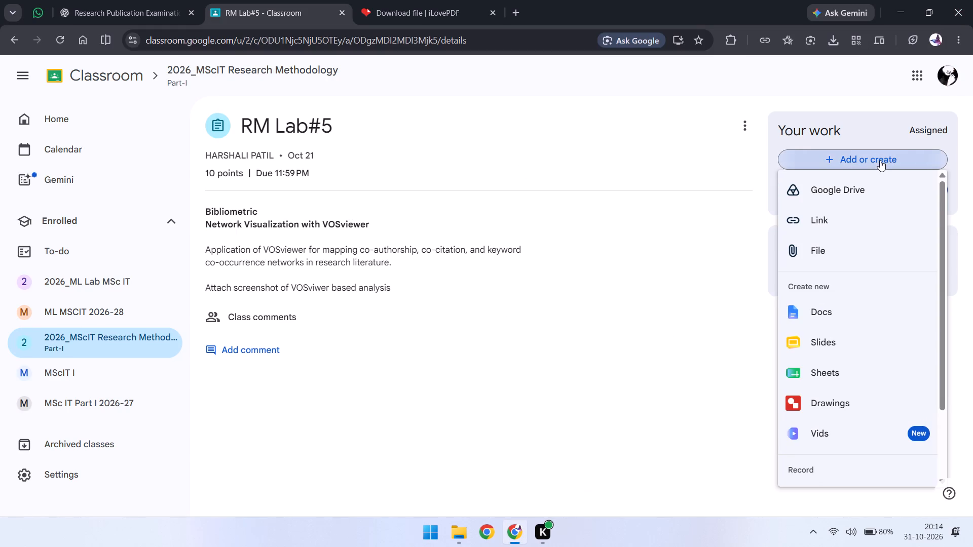
click(815, 249)
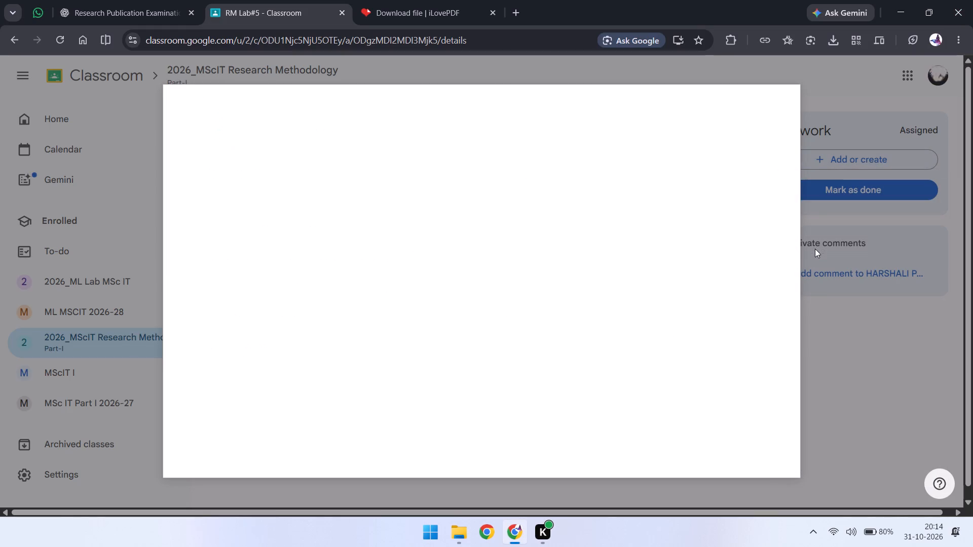
click(484, 354)
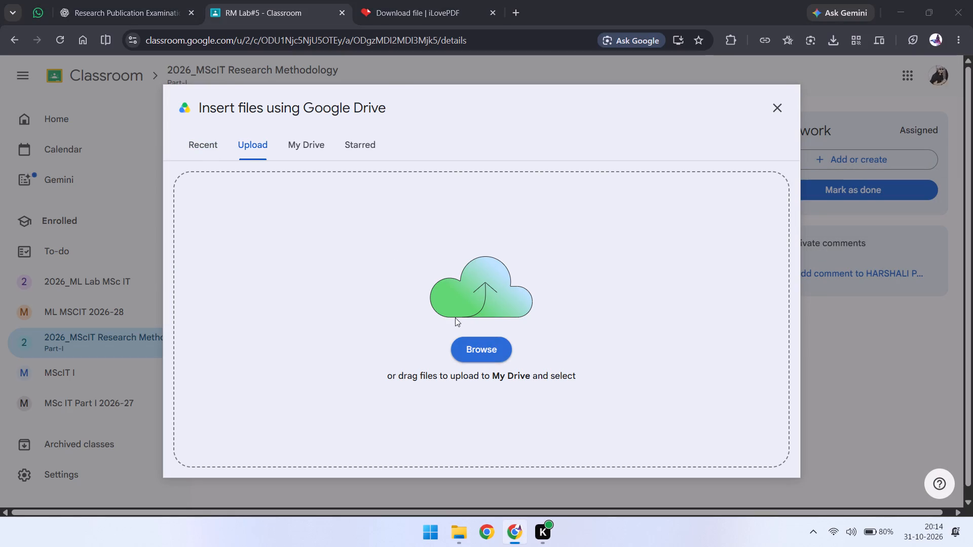
click(147, 128)
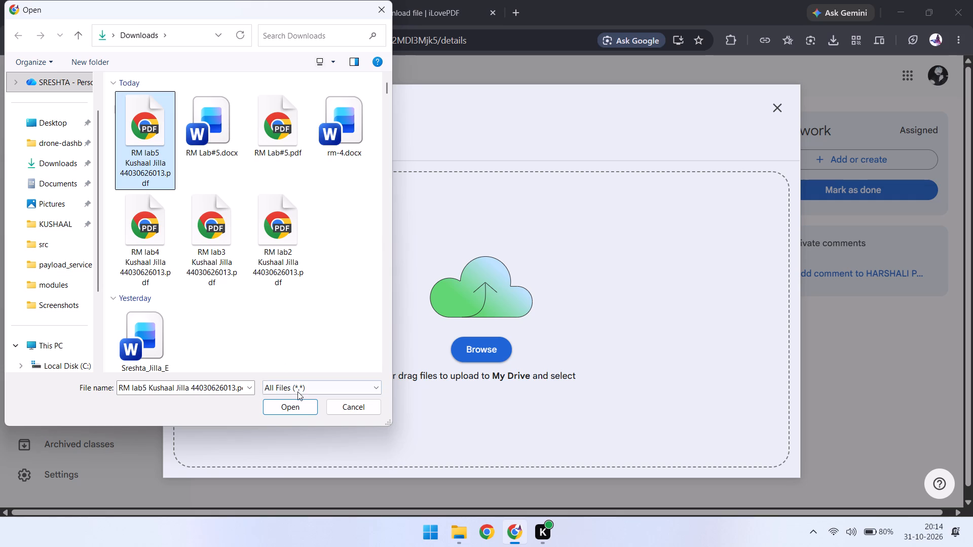
click(293, 400)
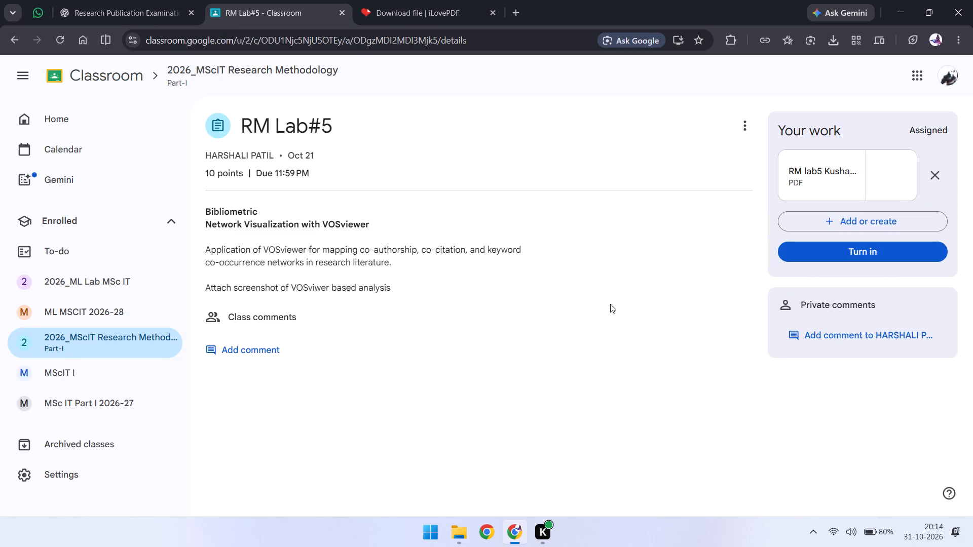
Turn in the RM Lab#5 assignment with its attached PDF.
click(835, 244)
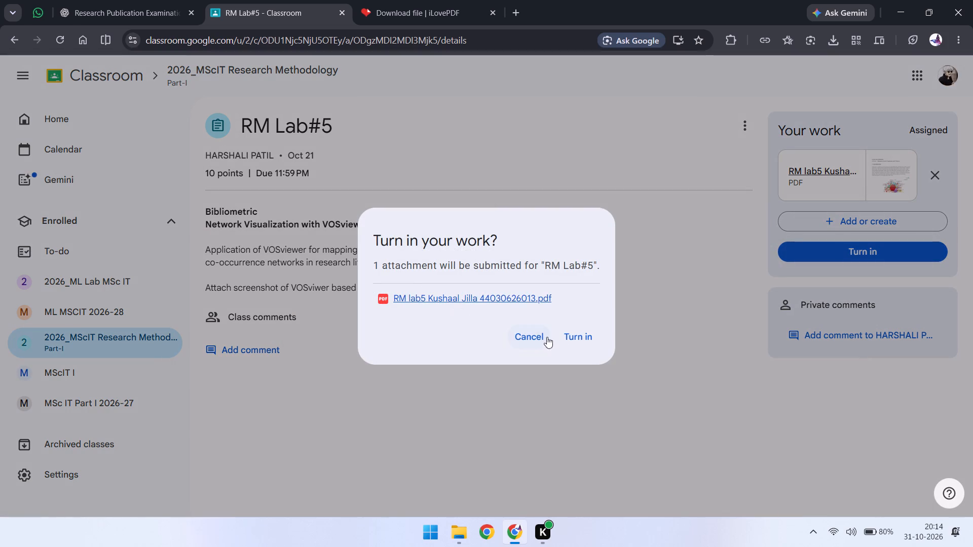
click(578, 337)
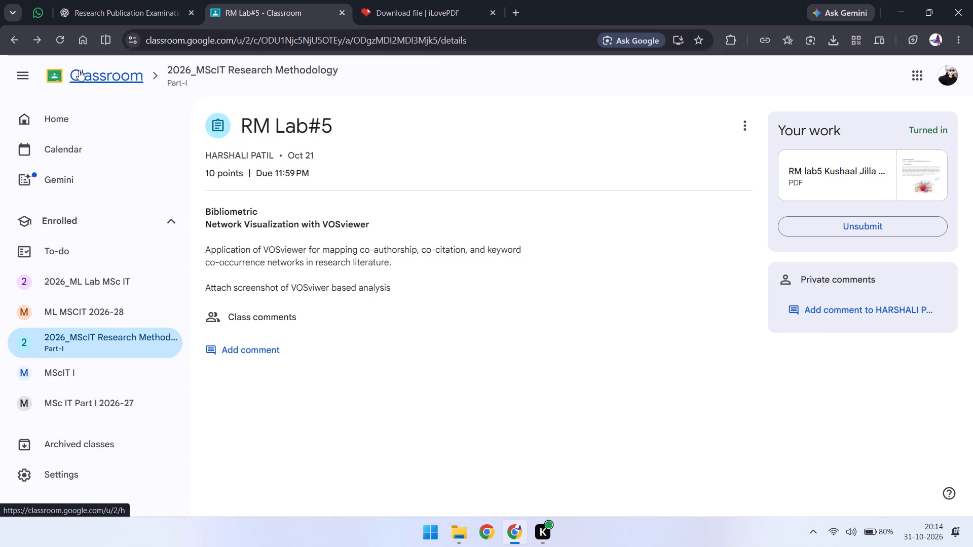
Go back to the class assignments and open the RM Lab#4 assignment.
click(12, 38)
click(355, 261)
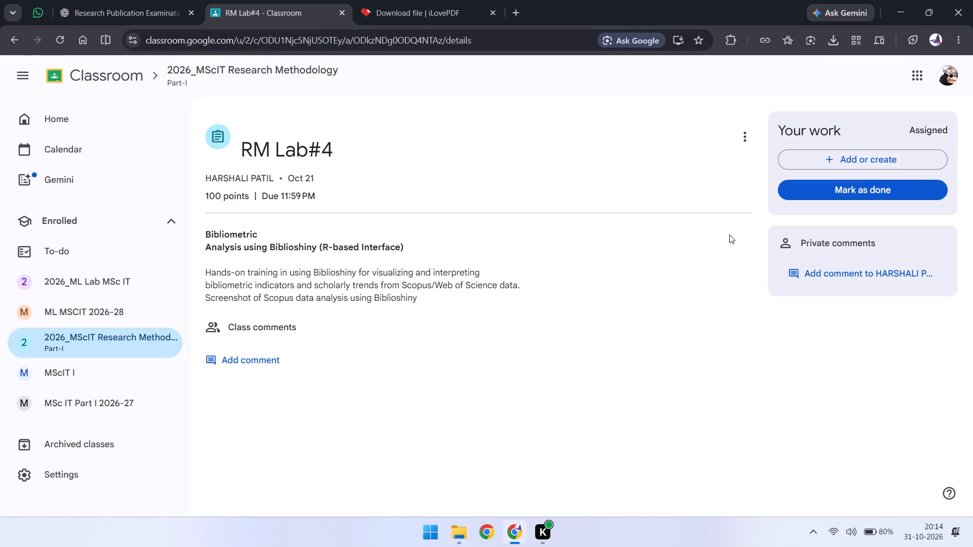
Open the RM lab4 PDF from the Downloads folder to check its contents.
click(453, 535)
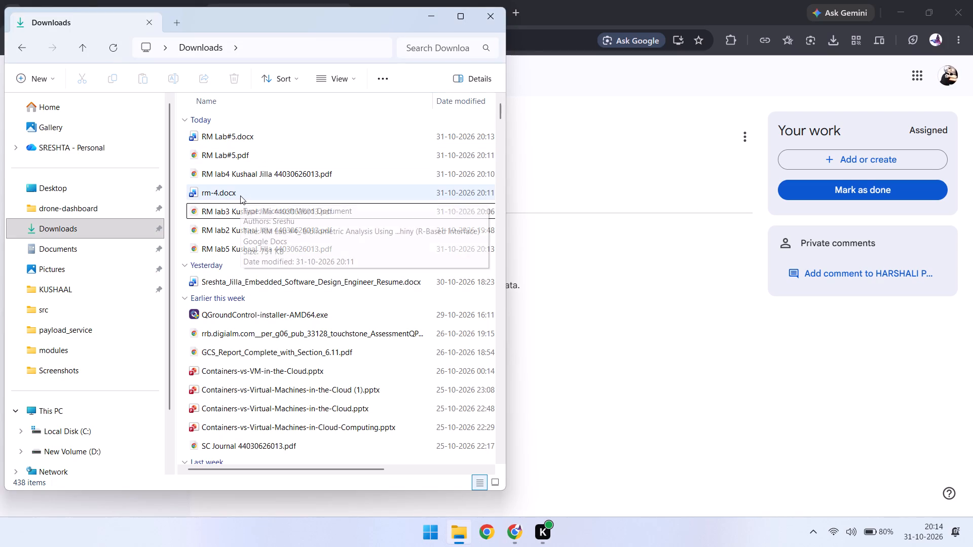
double_click(254, 172)
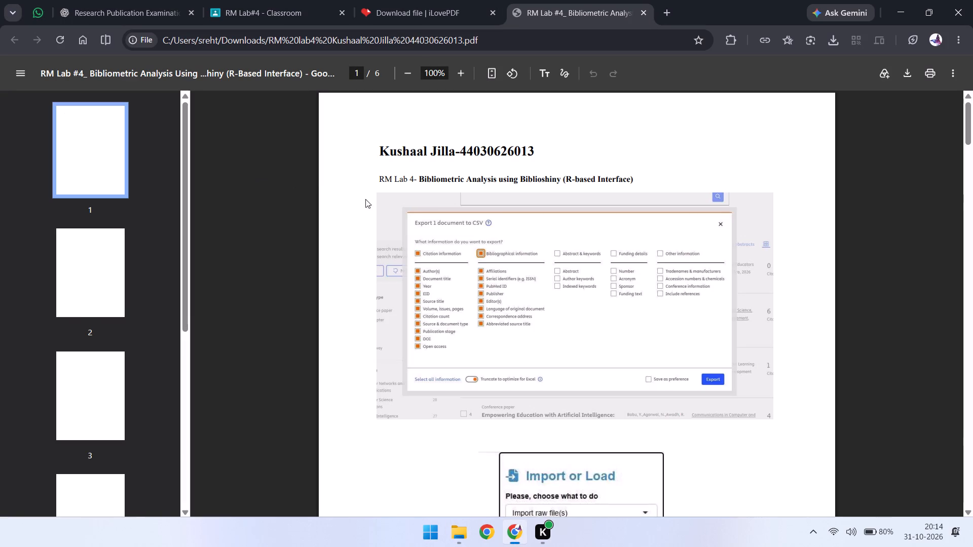
click(971, 121)
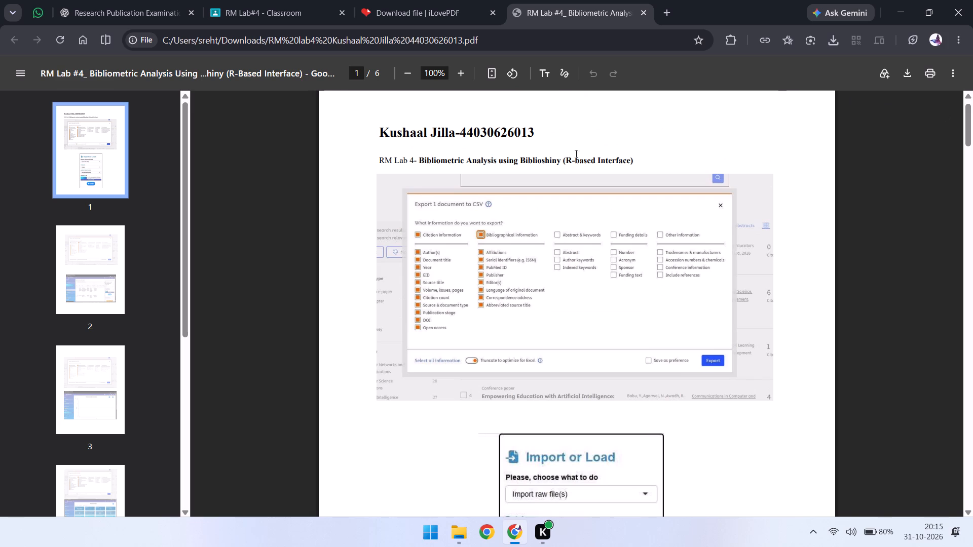
Search the web for "Biblioshiny", copied from the Lab 4 title, check the RM Lab#4 assignment, and view the image results.
drag(521, 161, 561, 160)
key(ctrl+c)
click(663, 11)
key(ctrl+v)
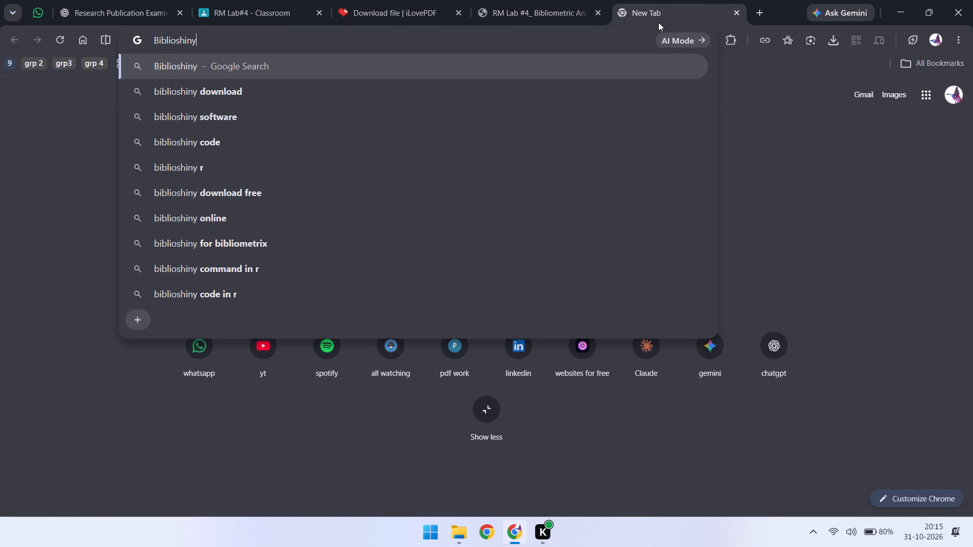
key(Return)
click(249, 0)
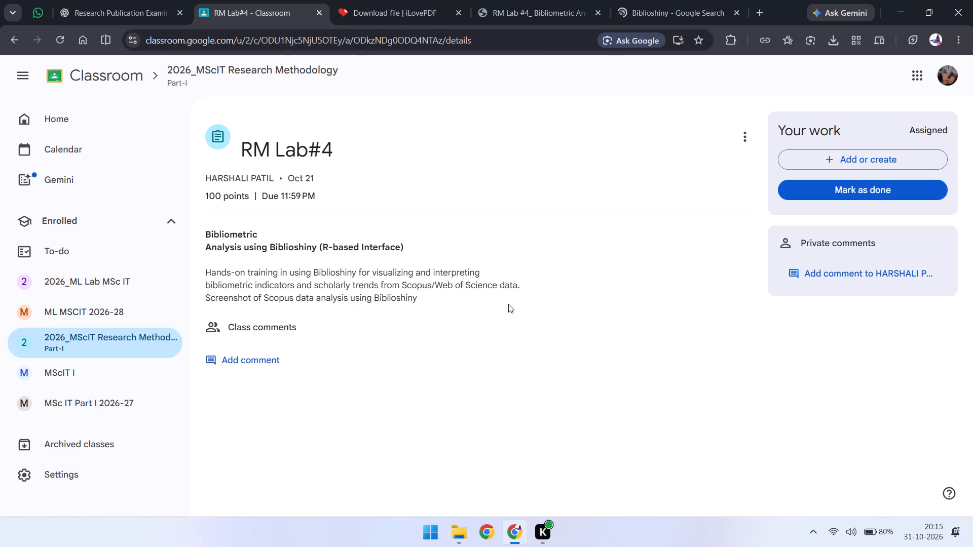
click(651, 0)
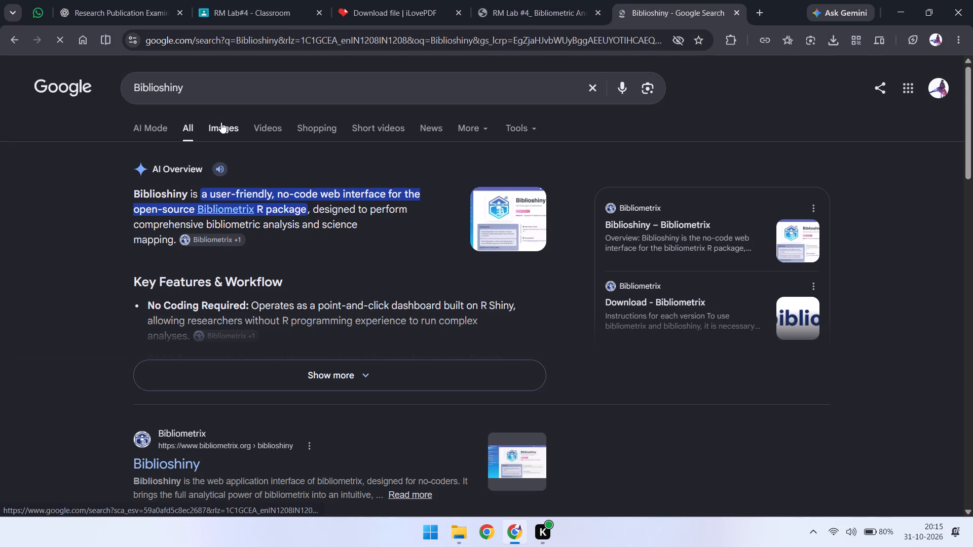
click(221, 122)
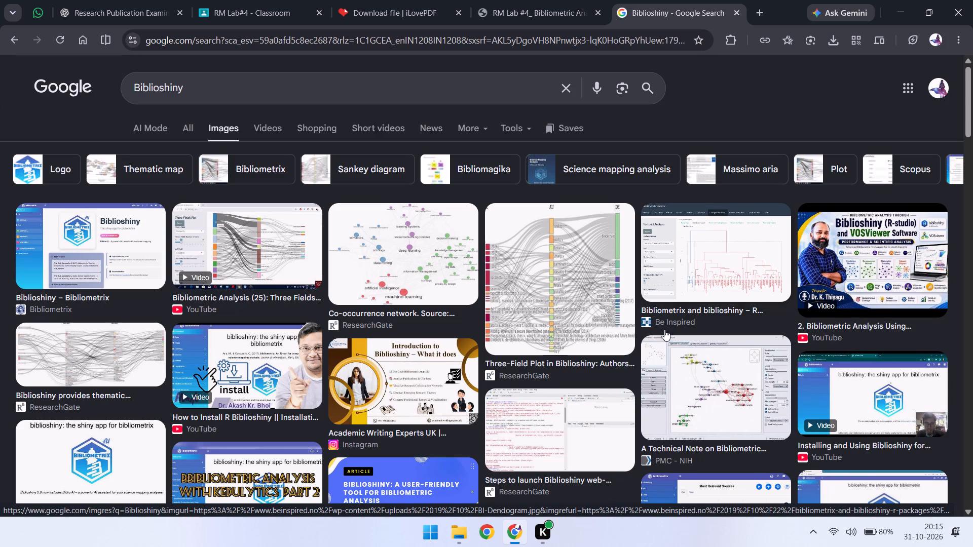
Review the screenshots in the RM lab4 PDF from the first page through page 6.
click(352, 0)
click(511, 0)
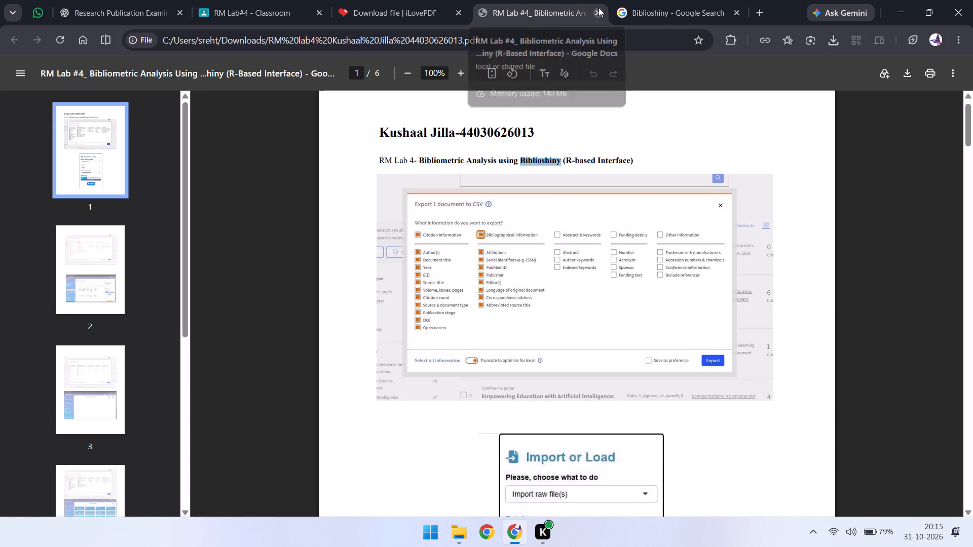
click(895, 205)
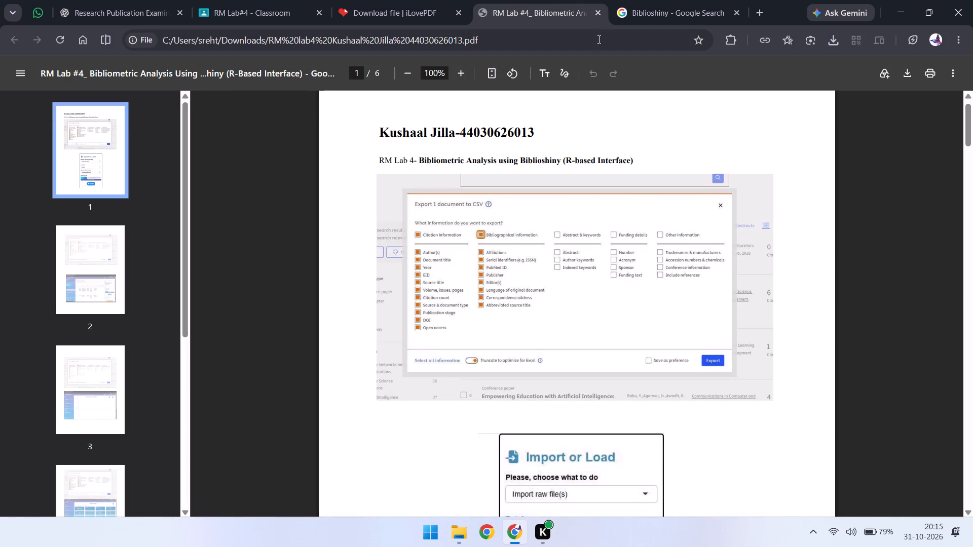
drag(970, 134, 972, 151)
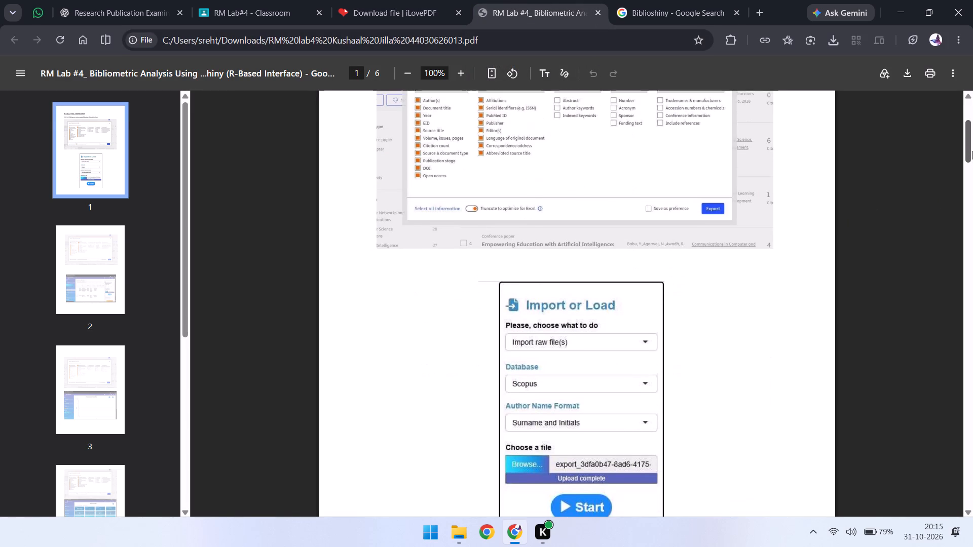
drag(972, 151, 972, 263)
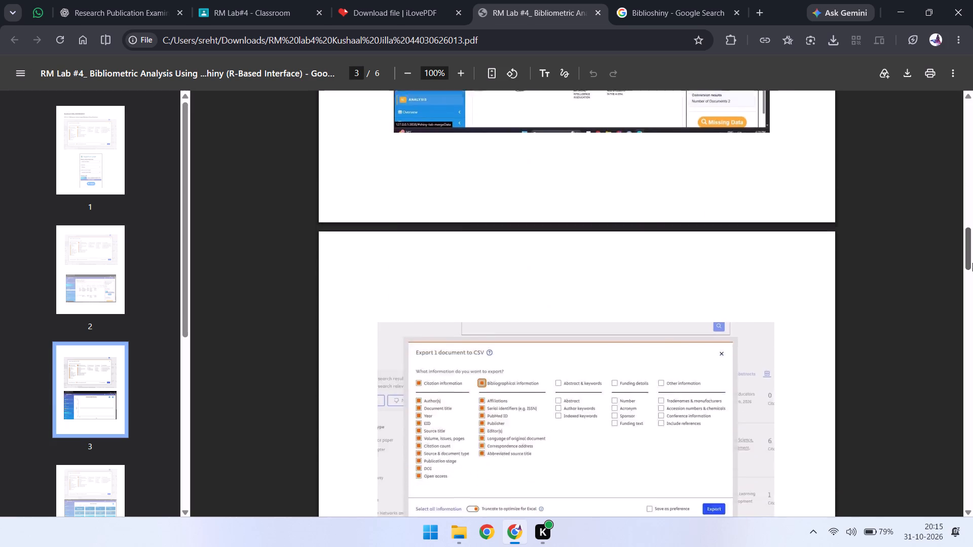
drag(972, 263, 971, 363)
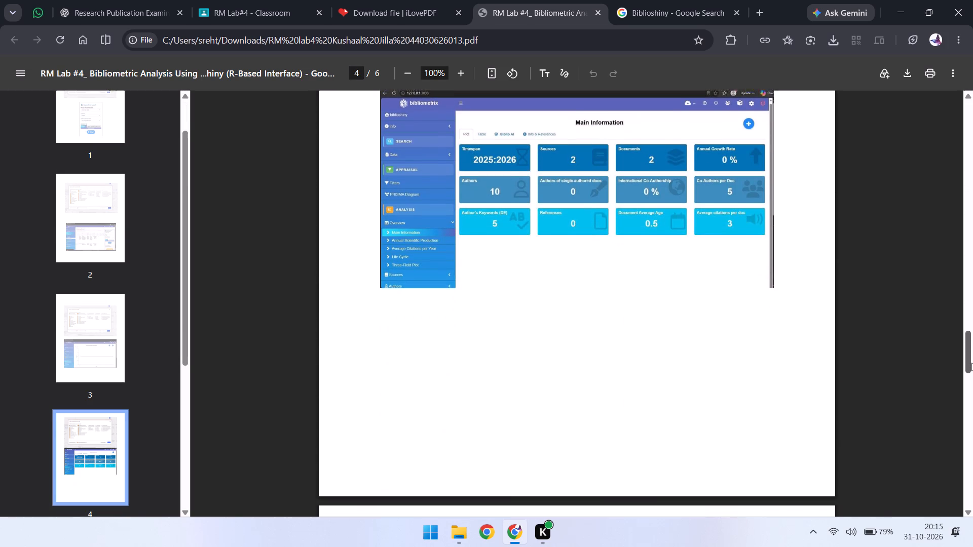
drag(971, 363, 972, 384)
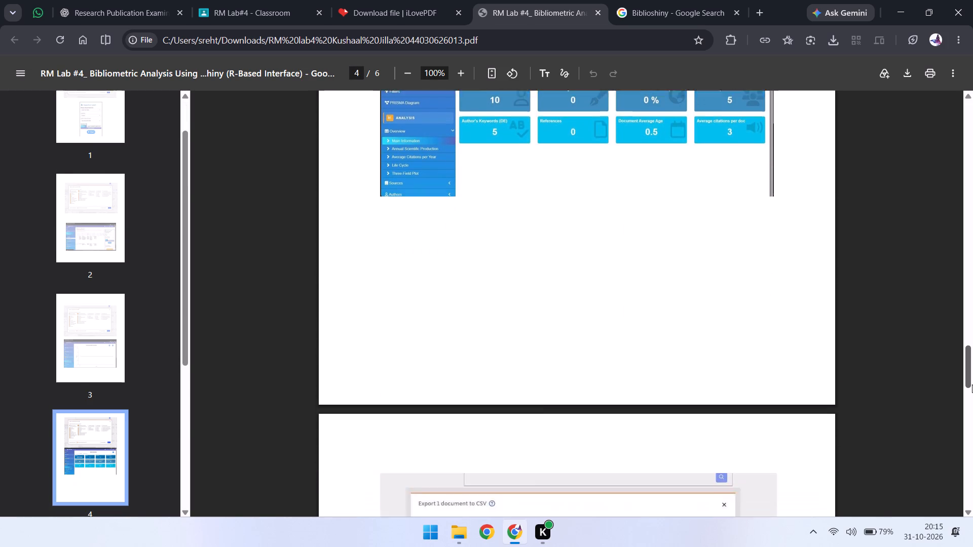
drag(972, 384, 972, 487)
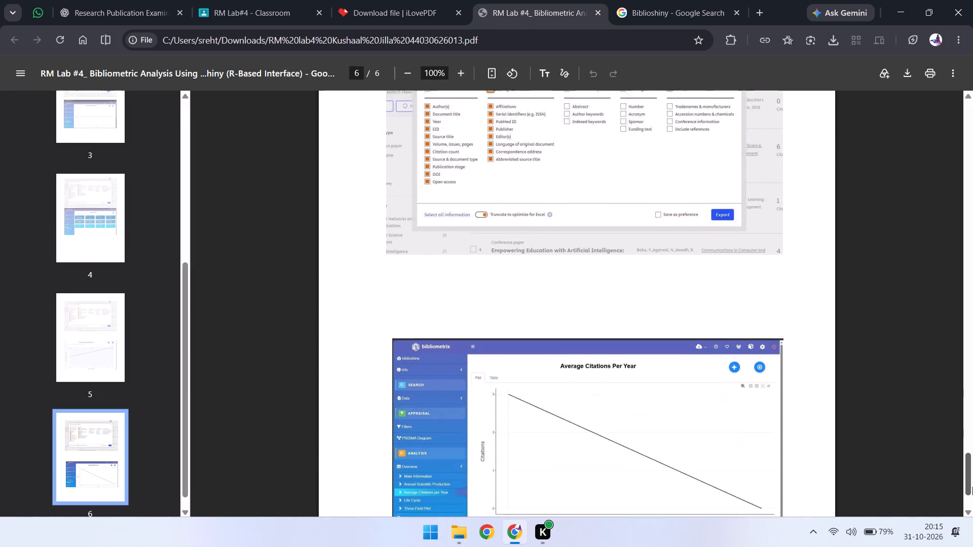
Check the end of page 6 in the RM lab4 PDF, and look back through its screenshots to page 2.
drag(972, 487, 972, 503)
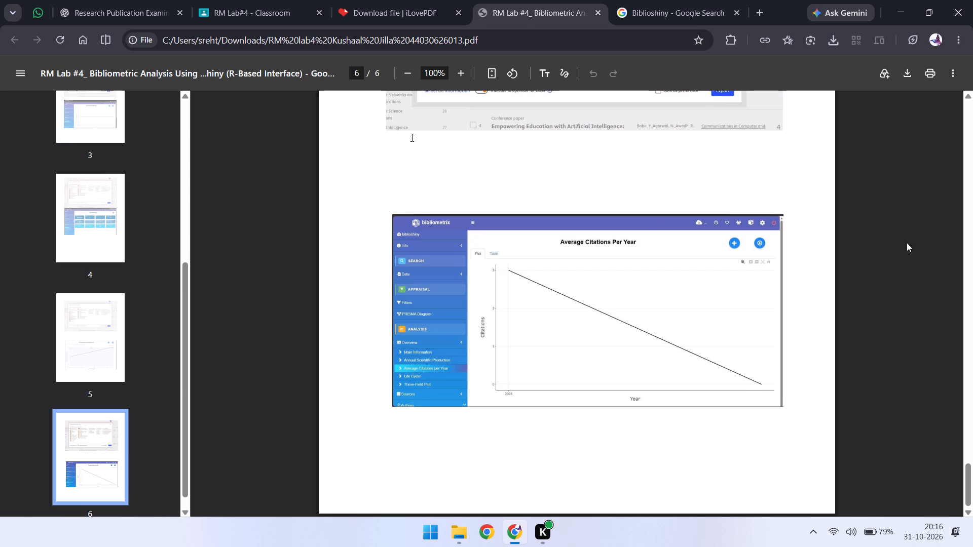
drag(971, 476, 972, 274)
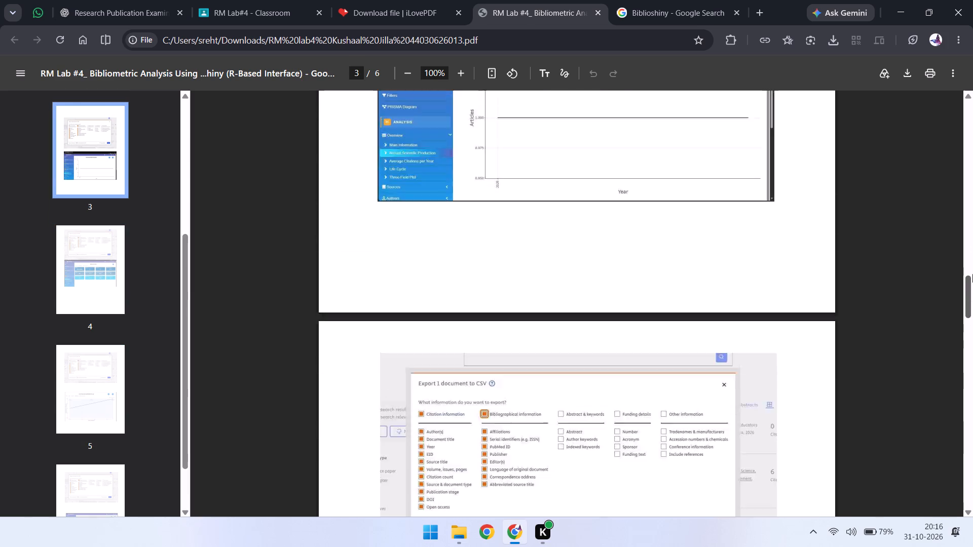
drag(972, 274, 972, 271)
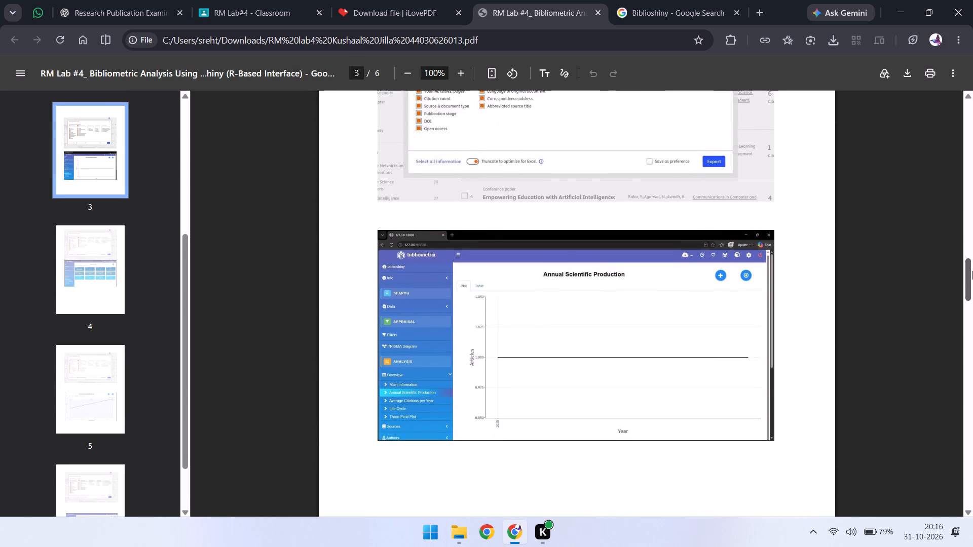
drag(972, 271, 972, 172)
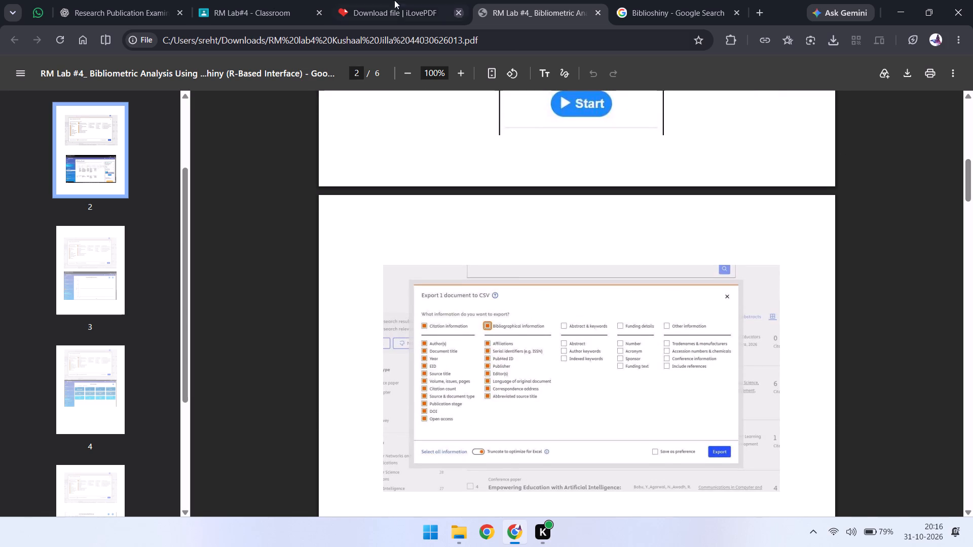
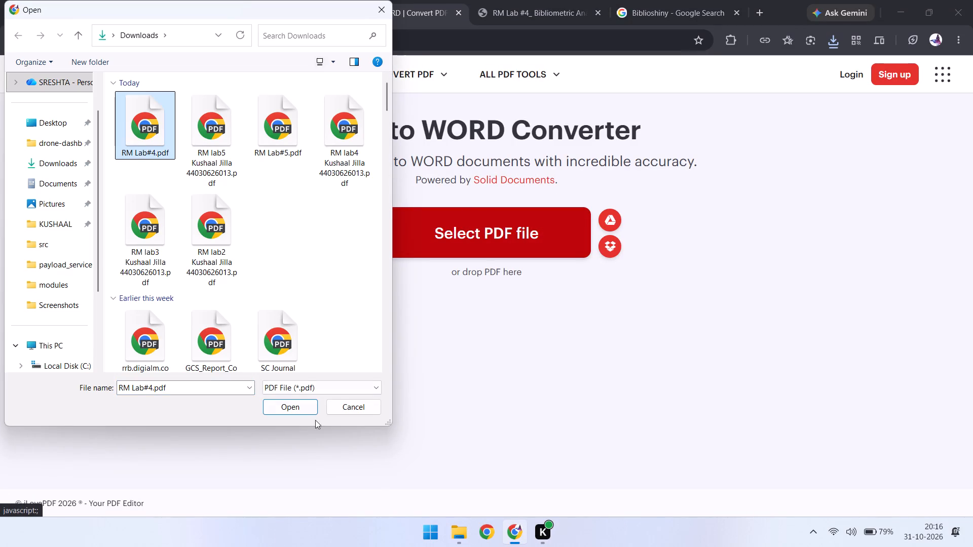
Load RM Lab#4.pdf from the Downloads folder into the converter and convert it to Word with No OCR.
click(295, 407)
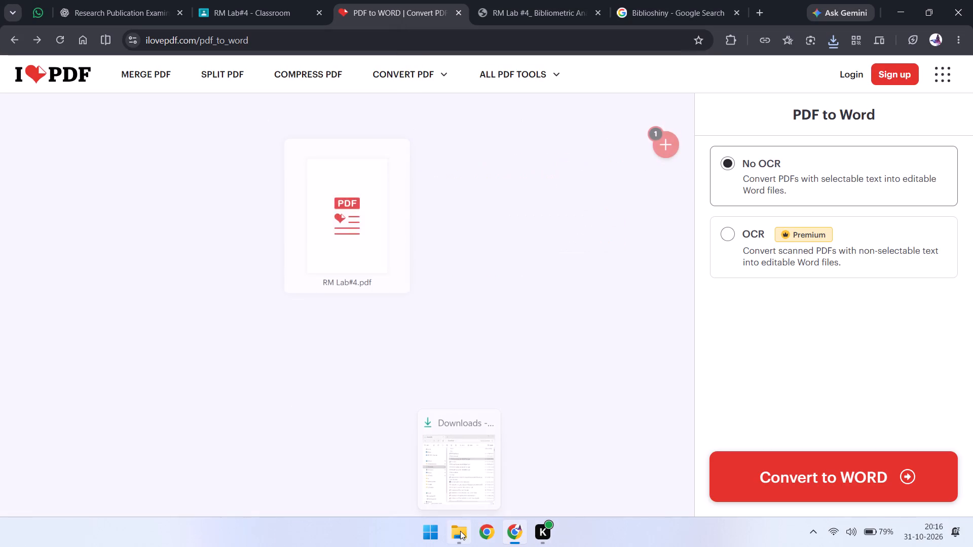
click(797, 474)
Switch to File Explorer and bring up the Downloads folder.
click(455, 532)
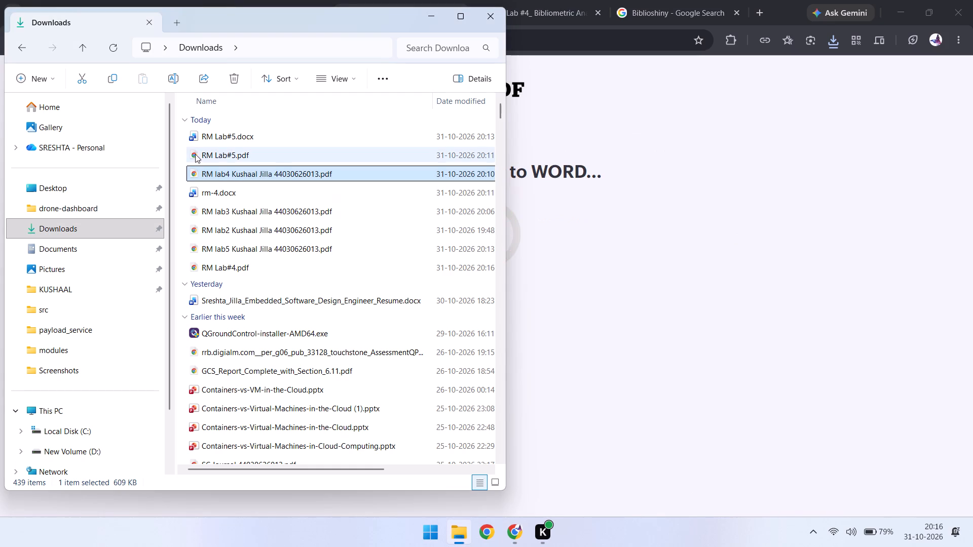
Delete RM Lab#5.docx, RM Lab#5.pdf, rm-4.docx and the old RM lab4 PDF from the Downloads folder.
click(113, 48)
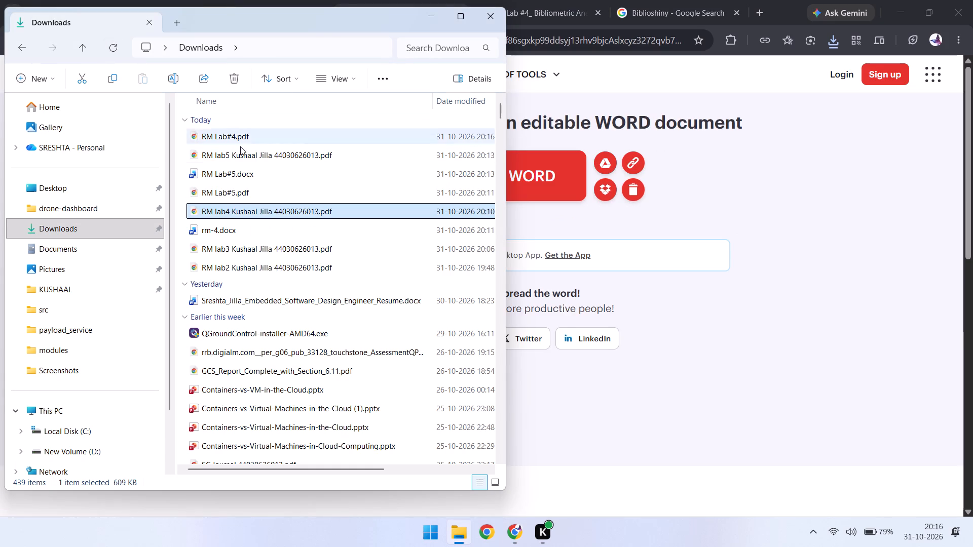
click(219, 170)
key(Delete)
click(222, 172)
key(Delete)
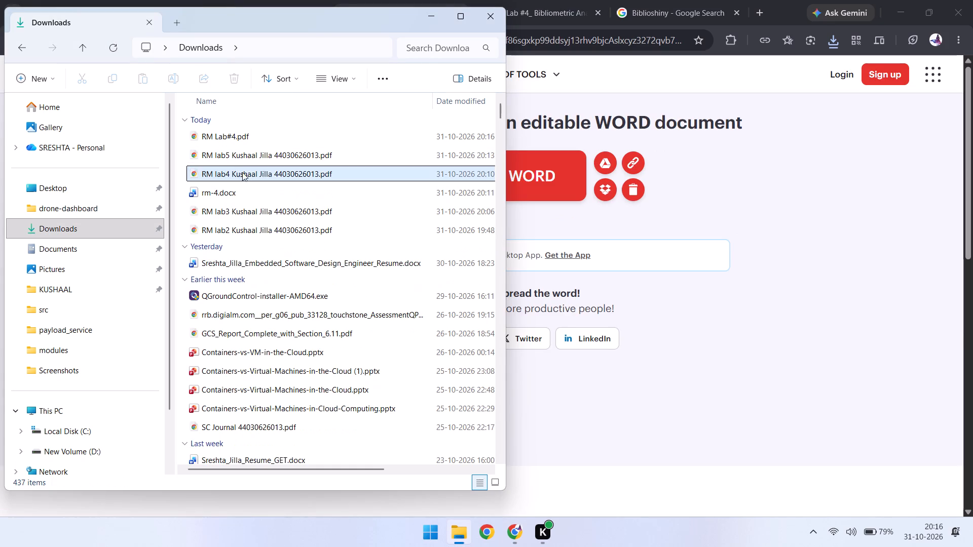
click(241, 190)
key(Delete)
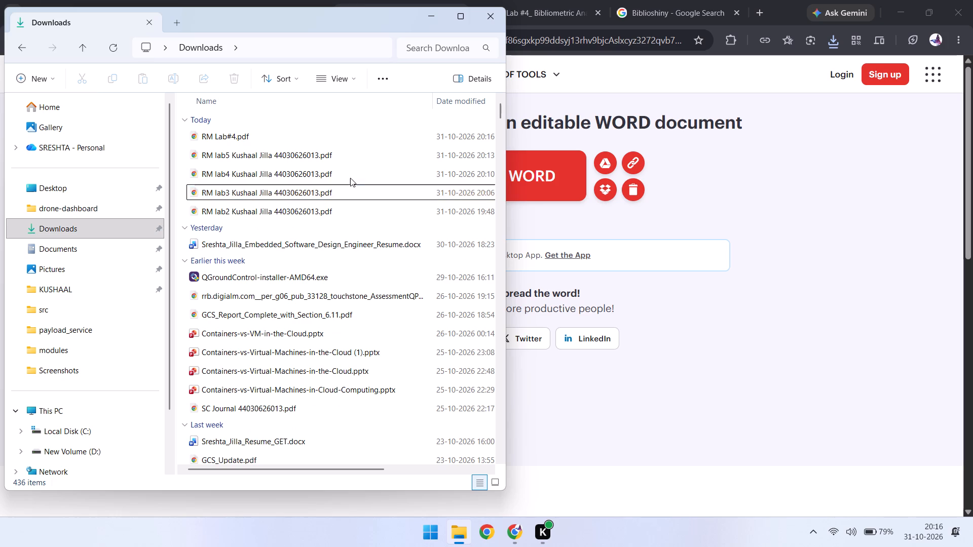
click(287, 171)
key(Delete)
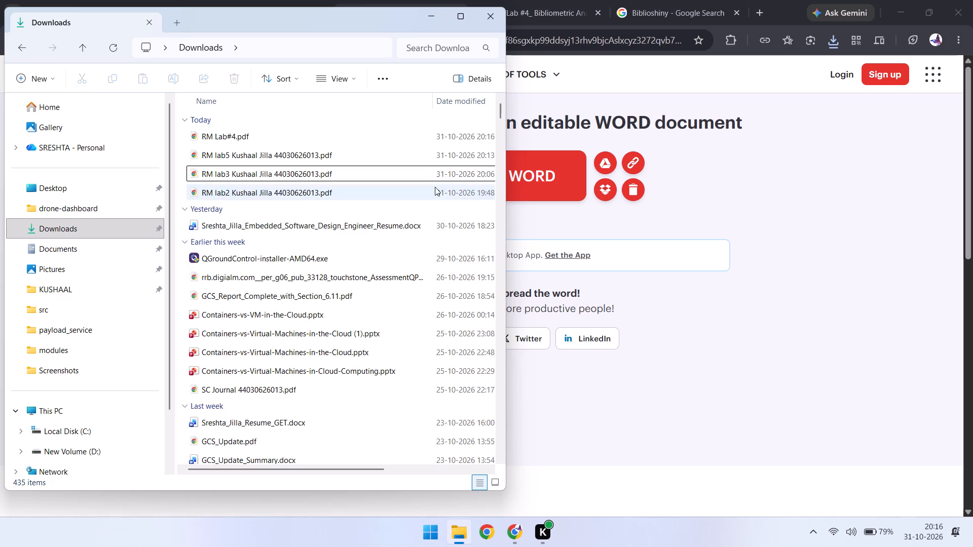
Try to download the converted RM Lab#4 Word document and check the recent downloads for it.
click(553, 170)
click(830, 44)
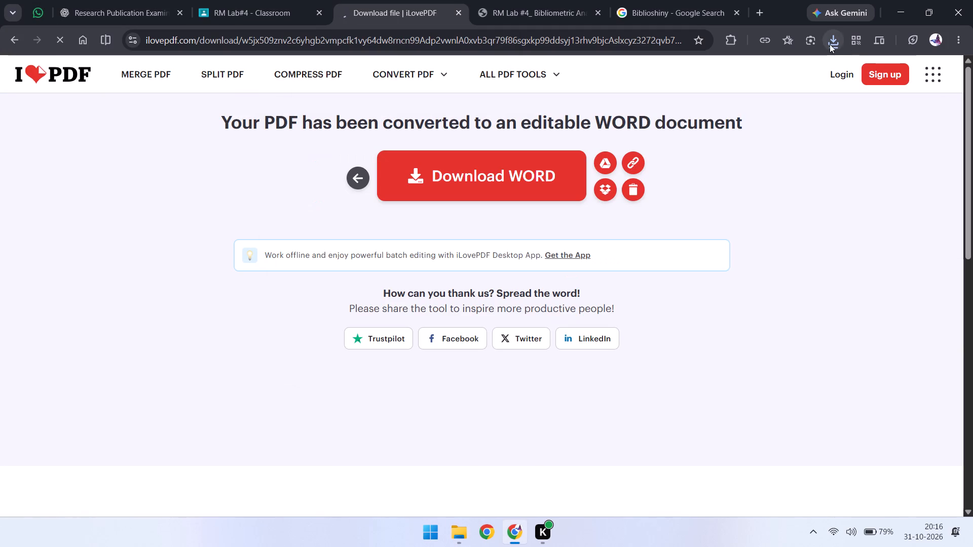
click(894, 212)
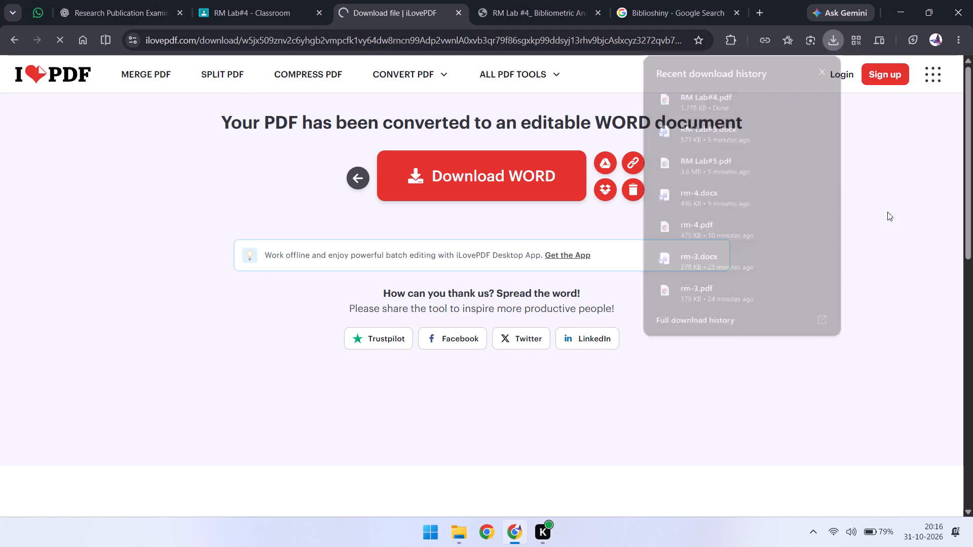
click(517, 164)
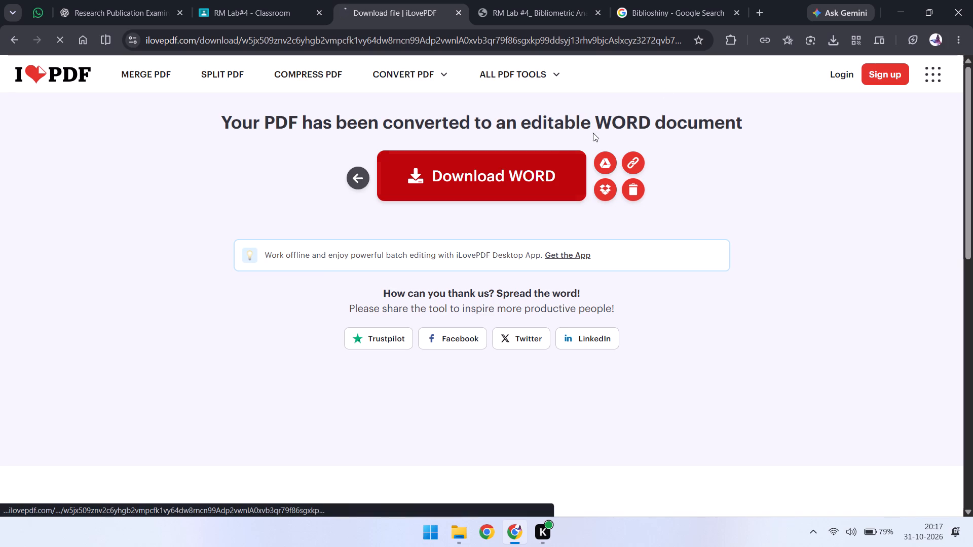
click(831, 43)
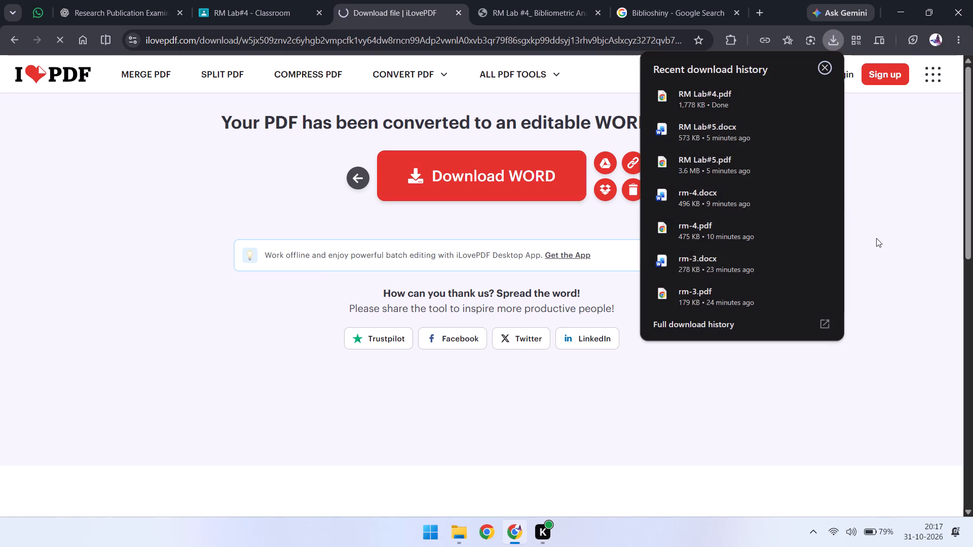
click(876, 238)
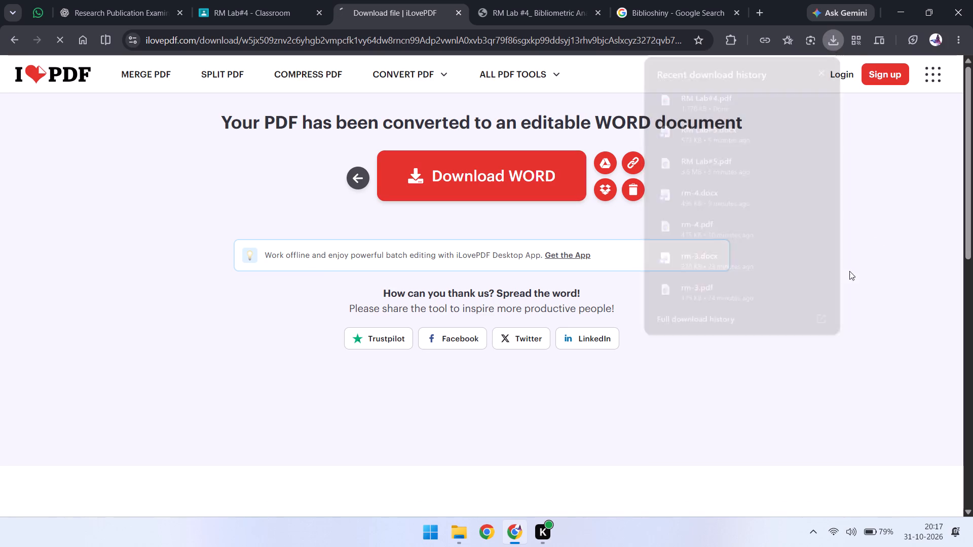
Open RM Lab#4.pdf from the Downloads folder to check its contents, and close it again.
click(461, 528)
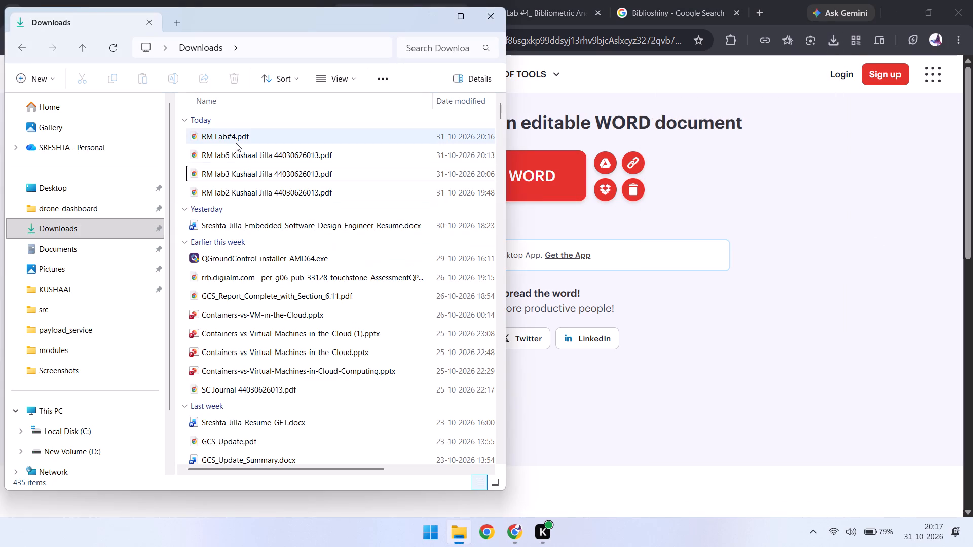
double_click(235, 139)
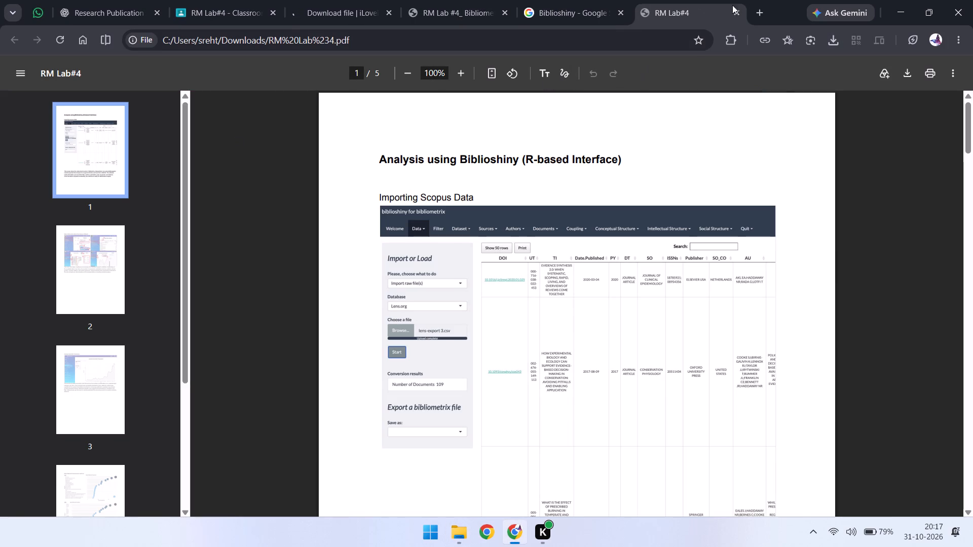
click(738, 10)
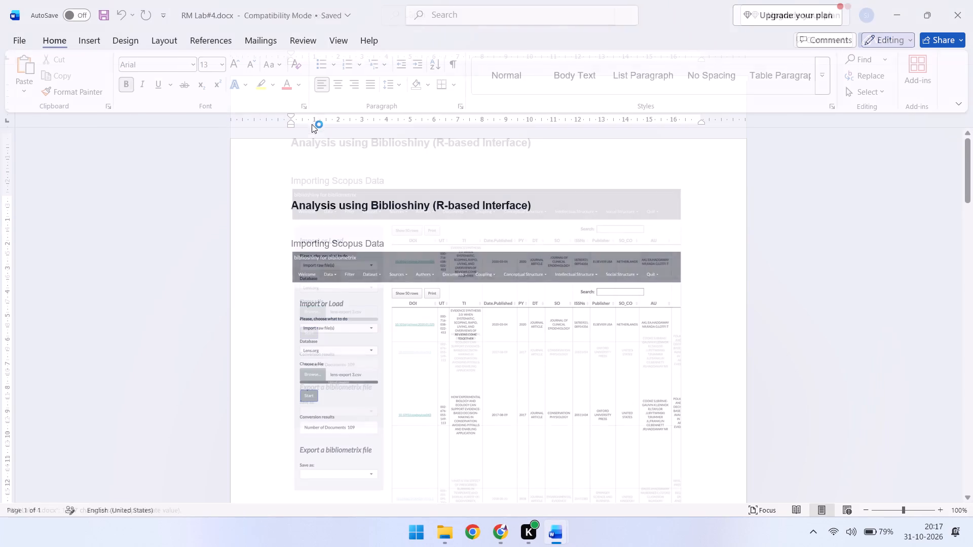
Add a line above the title "Analysis using Biblioshiny (R-based Interface)" with the student name and ID from the clipboard history.
click(326, 177)
key(Return)
key(Up)
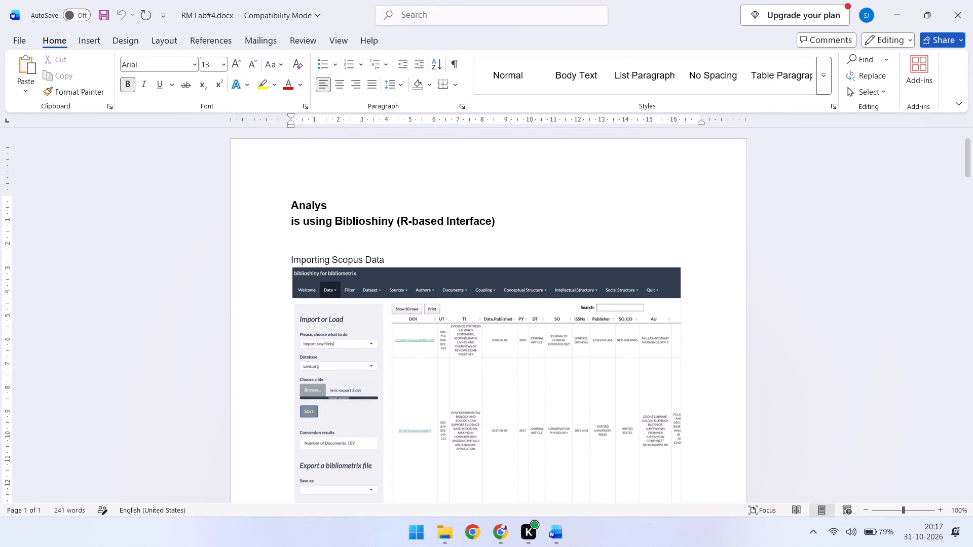
key(Return)
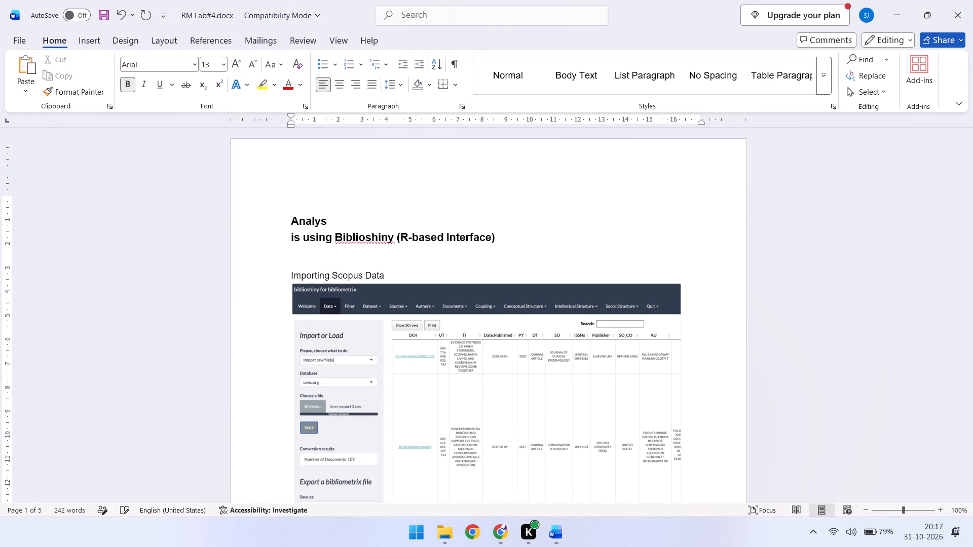
key(Down)
key(BackSpace)
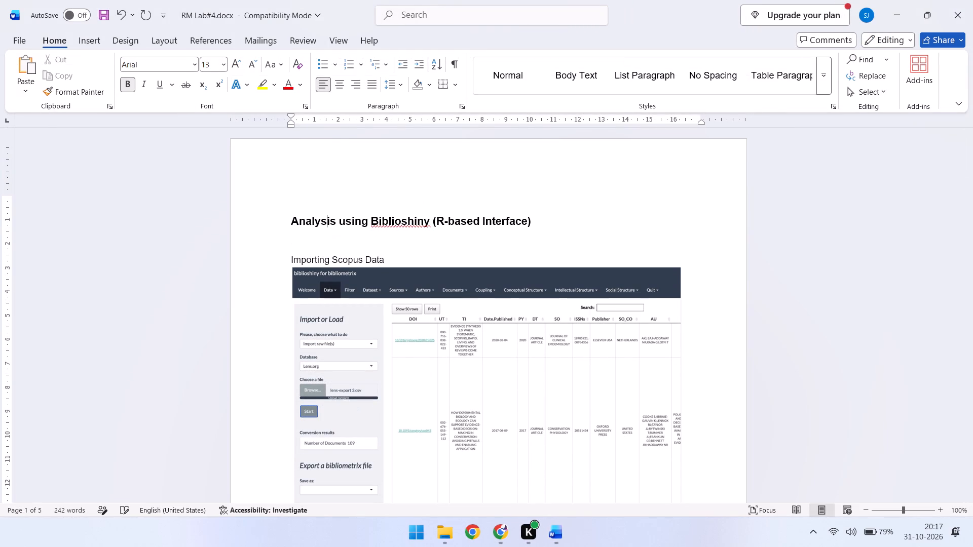
key(Up)
key(super+v)
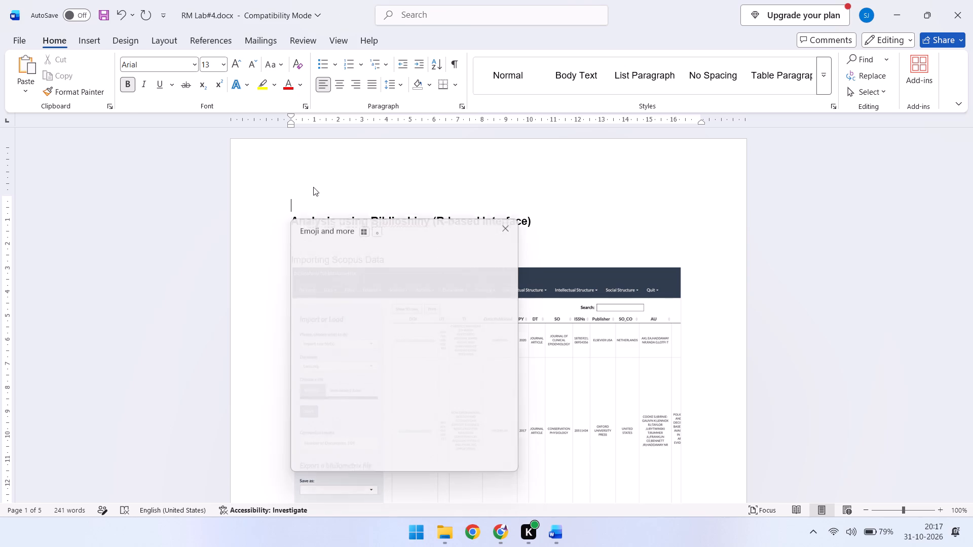
scroll(381, 338, down, 1)
click(398, 433)
key(ctrl+v)
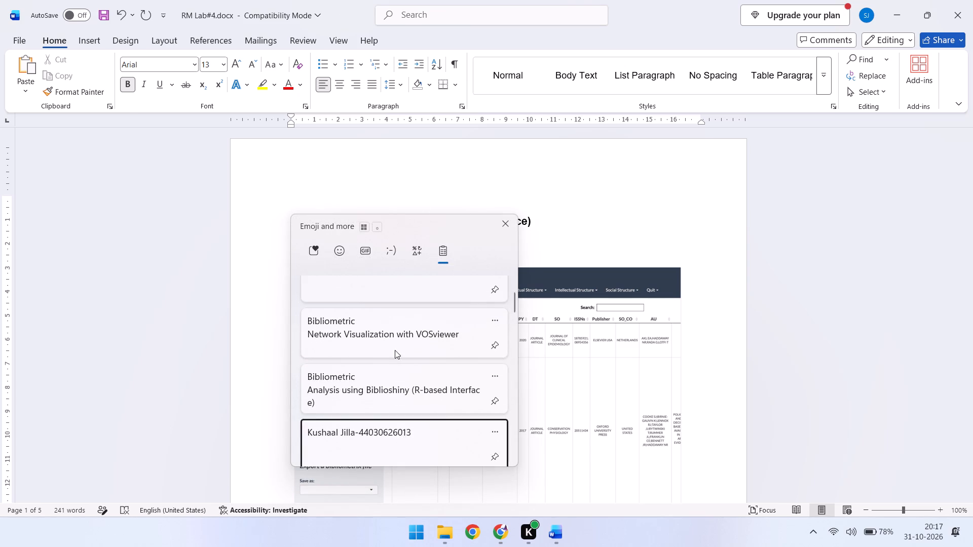
Prefix the title below the student line so it reads "RM Lab 4 - Analysis using Biblioshiny (R-based Interface)".
key(Return)
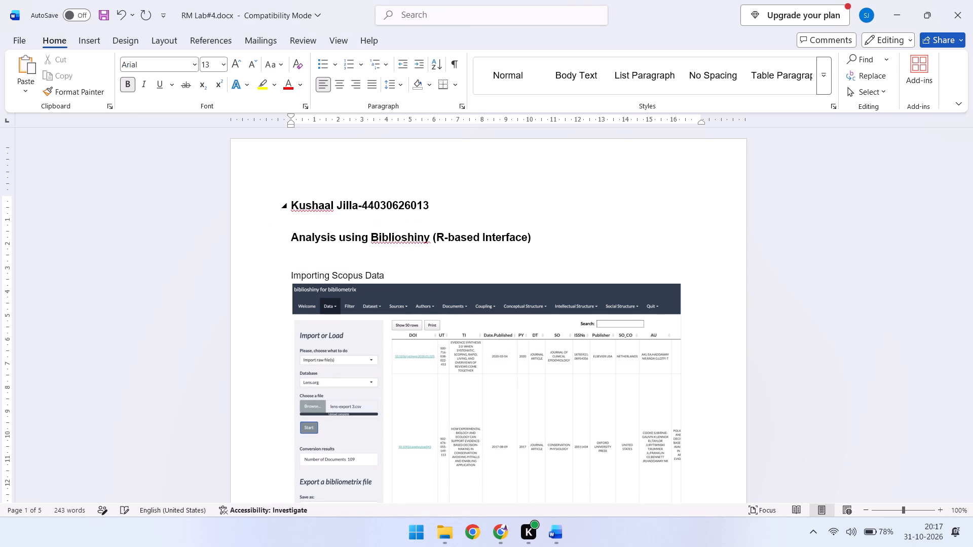
text(RM)
key(space)
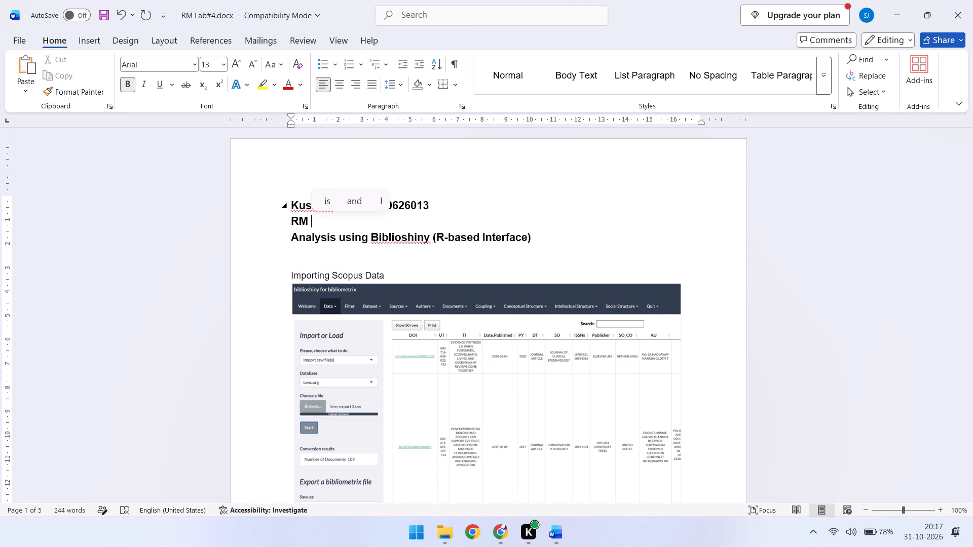
text(Lab)
key(space)
text(4)
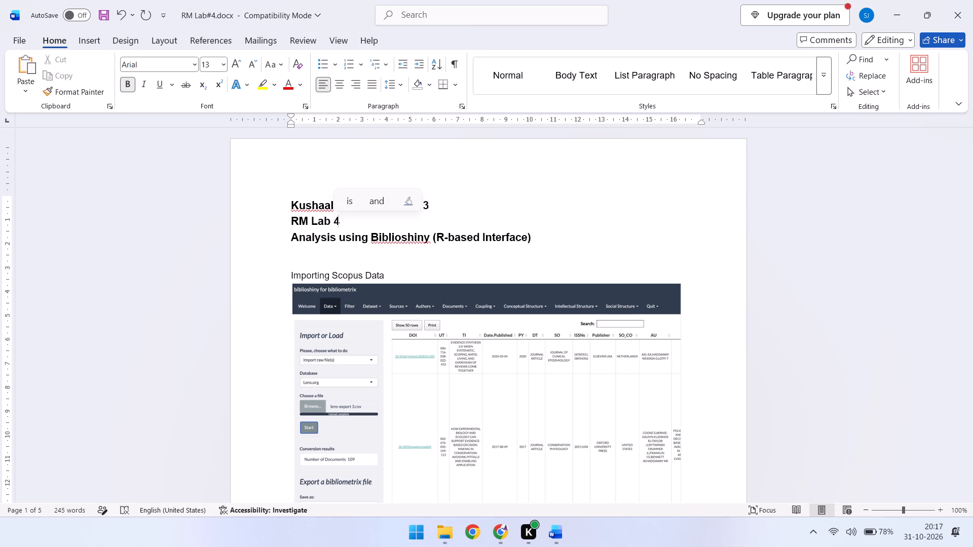
key(space)
key(minus)
click(294, 238)
key(BackSpace)
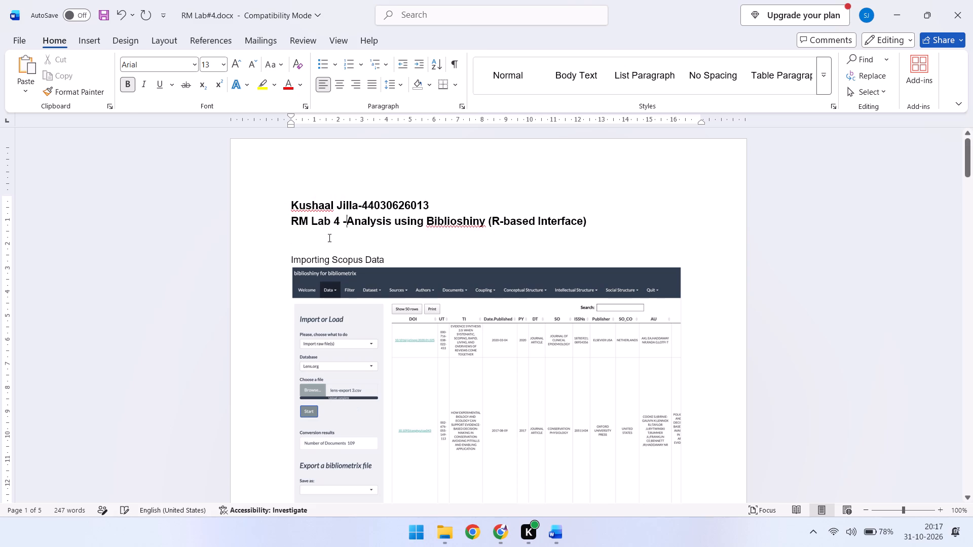
key(space)
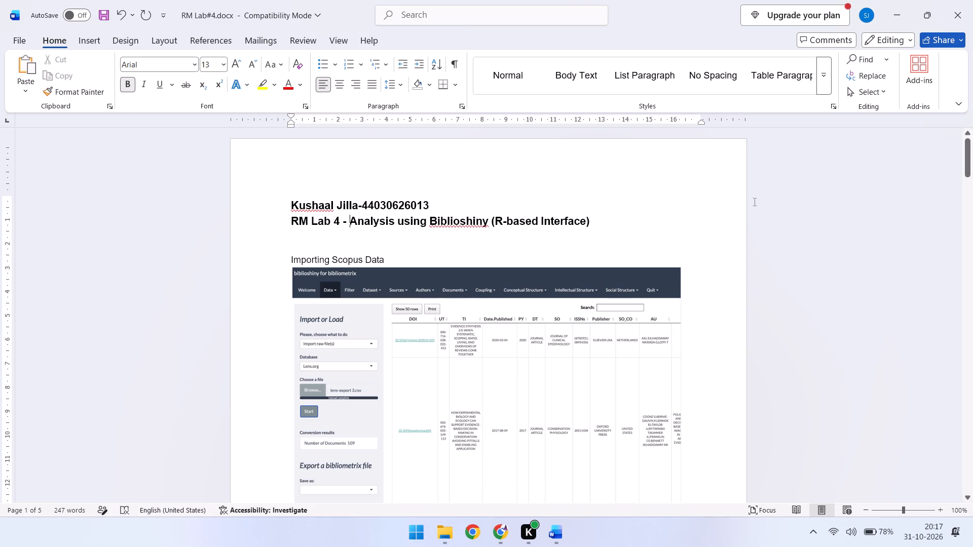
Change the font of the document's entire body text to Times New Roman.
drag(968, 155, 969, 161)
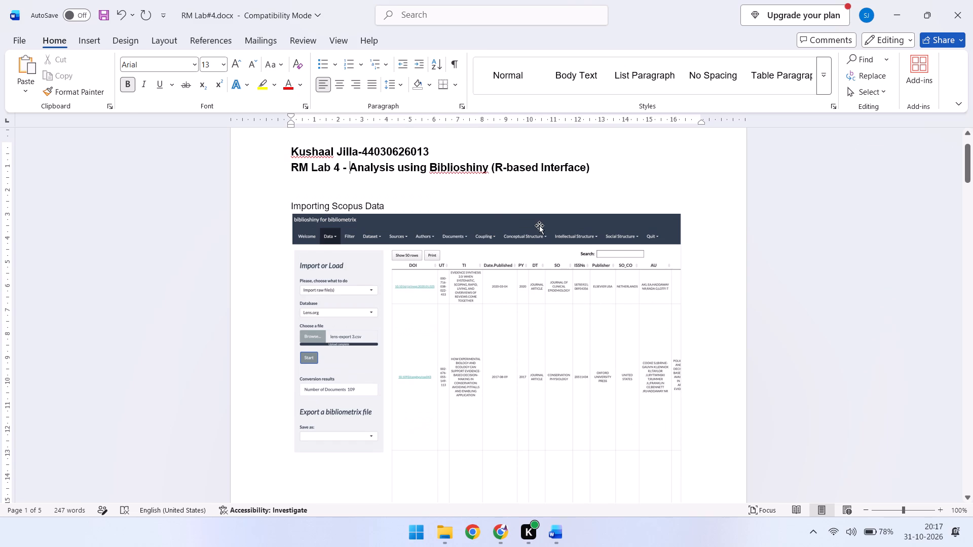
click(495, 203)
key(ctrl+a)
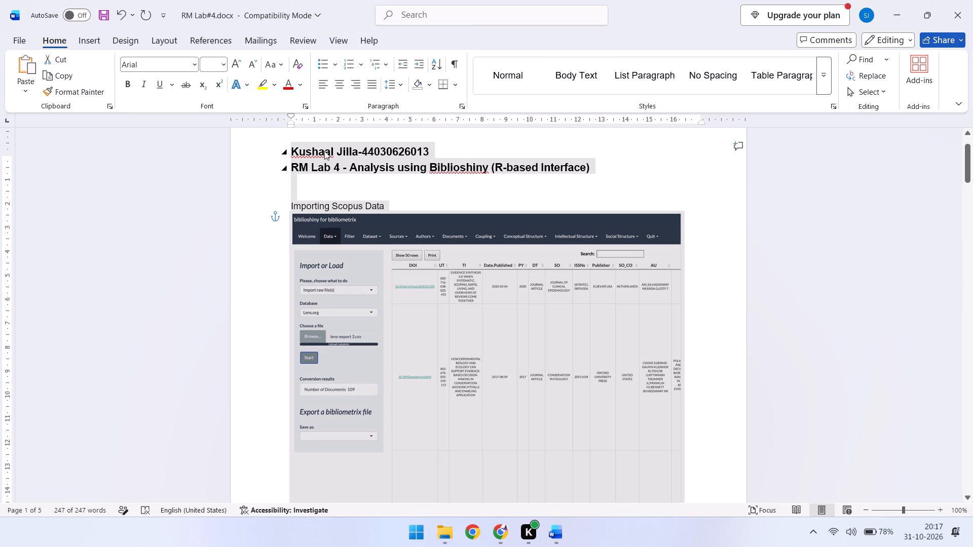
click(198, 66)
click(161, 149)
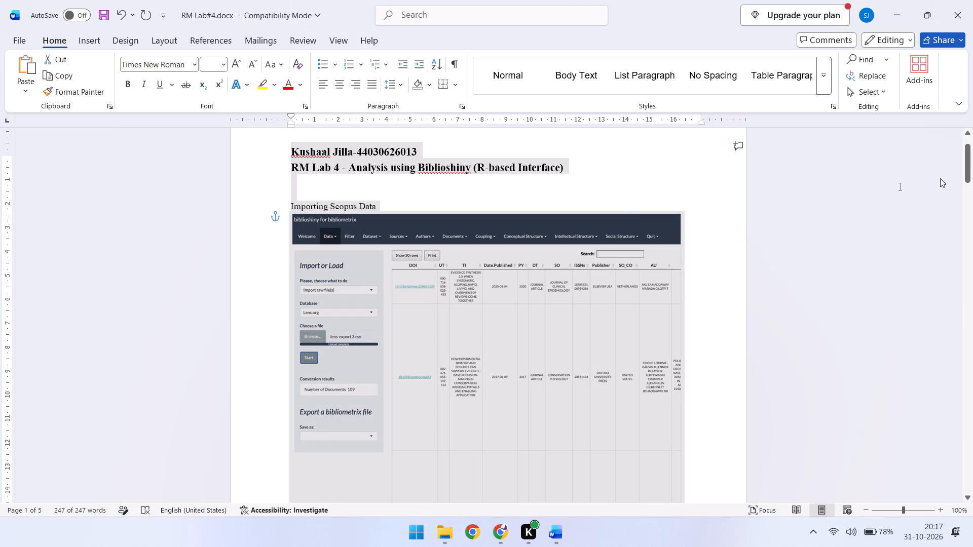
click(969, 161)
click(713, 226)
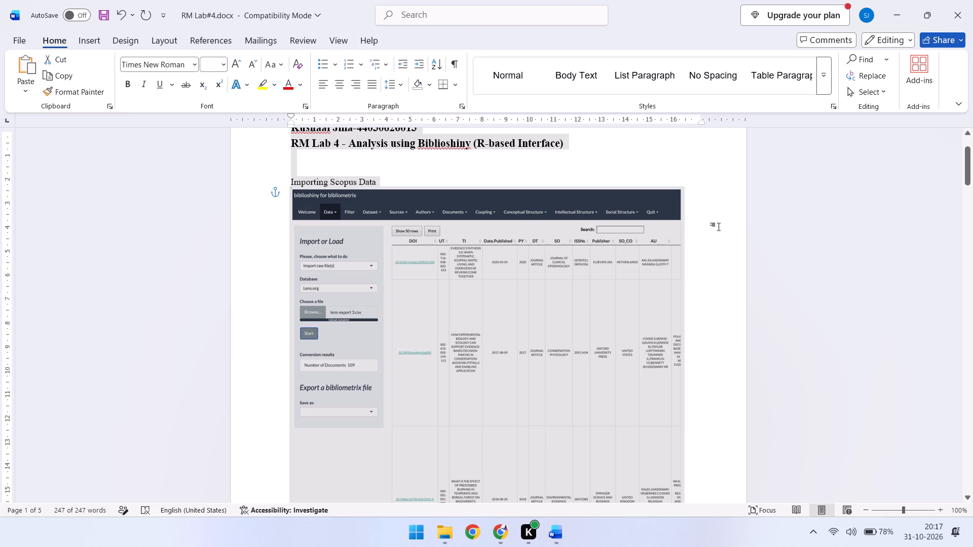
Insert three blank lines before the paragraph starting "The main information dashboard", below the screenshots on page 2.
drag(971, 157, 970, 204)
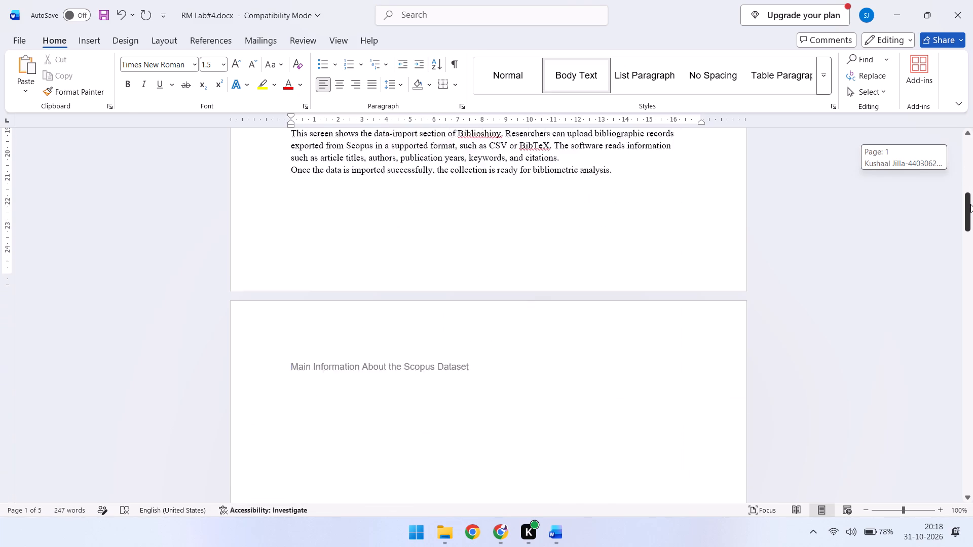
drag(970, 204, 972, 245)
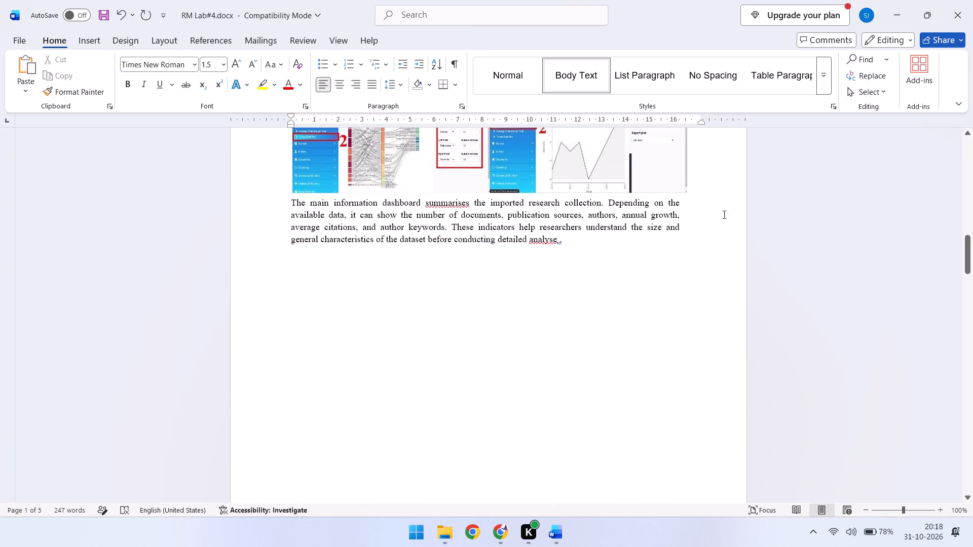
click(287, 203)
key(Return)
key(Return)
key(Return)
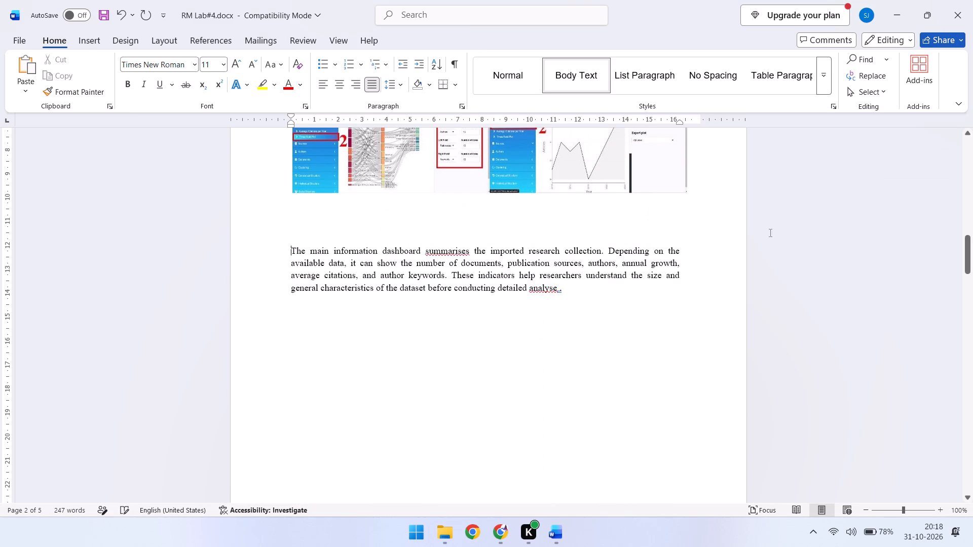
Insert three blank lines before the paragraph starting "The annual scientific production chart", below the chart on page 3.
drag(968, 243, 972, 293)
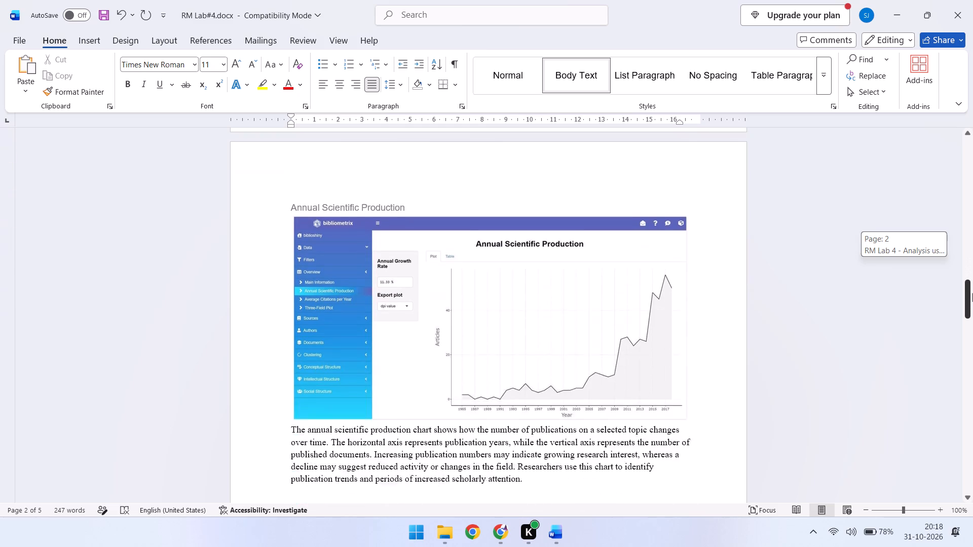
drag(972, 293, 971, 308)
click(291, 226)
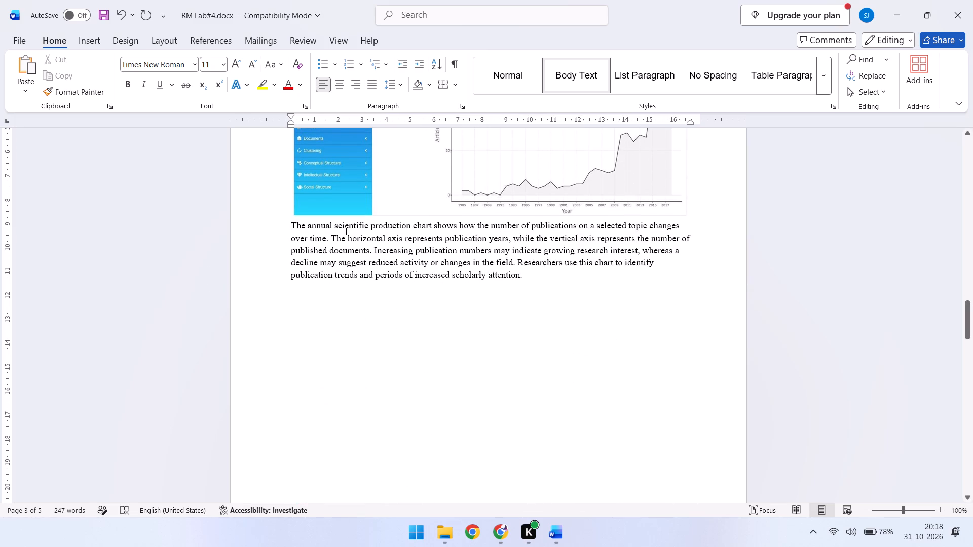
key(Return)
key(Return)
key(Return)
Remove the stray backslash before "A thematic map groups research topics" on page 5 and insert three blank lines above that paragraph.
drag(972, 310, 972, 381)
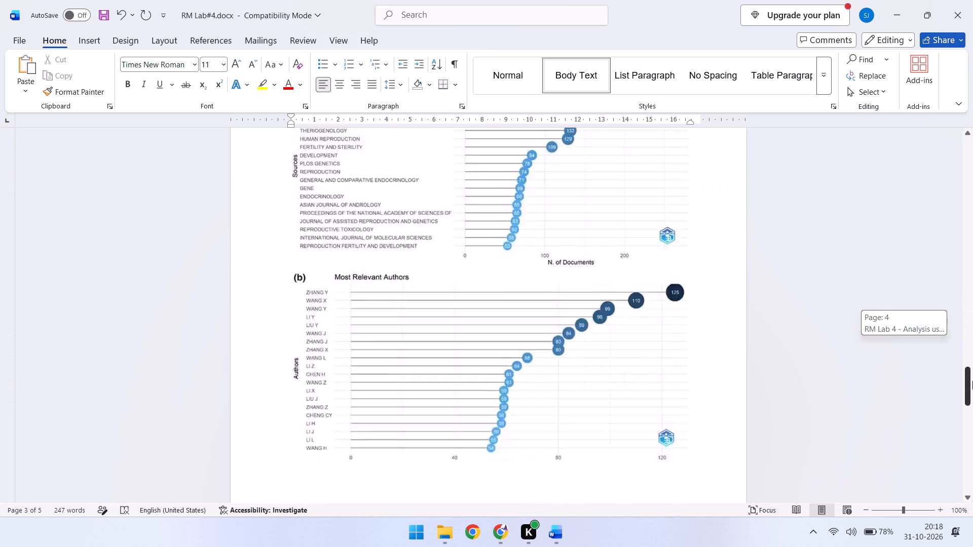
drag(972, 381, 971, 461)
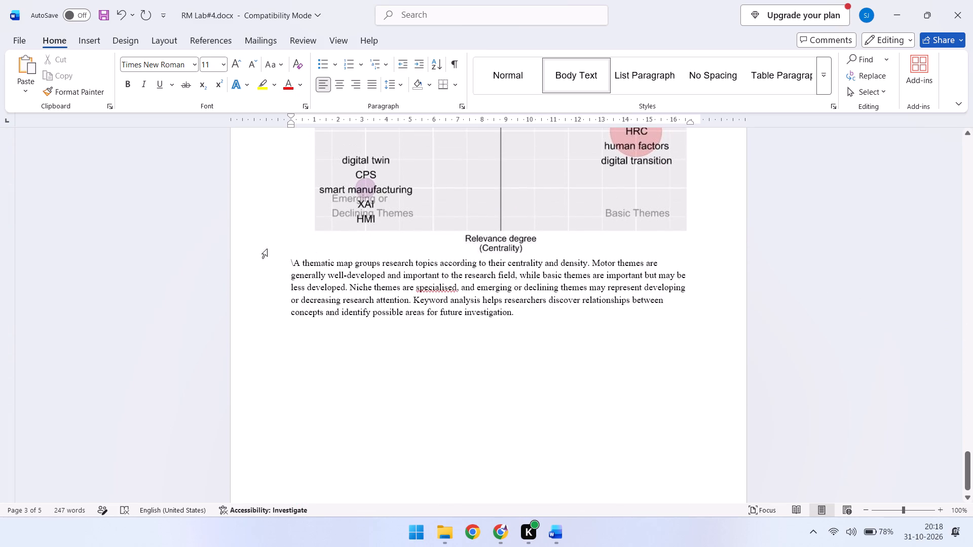
click(290, 268)
key(Right)
key(BackSpace)
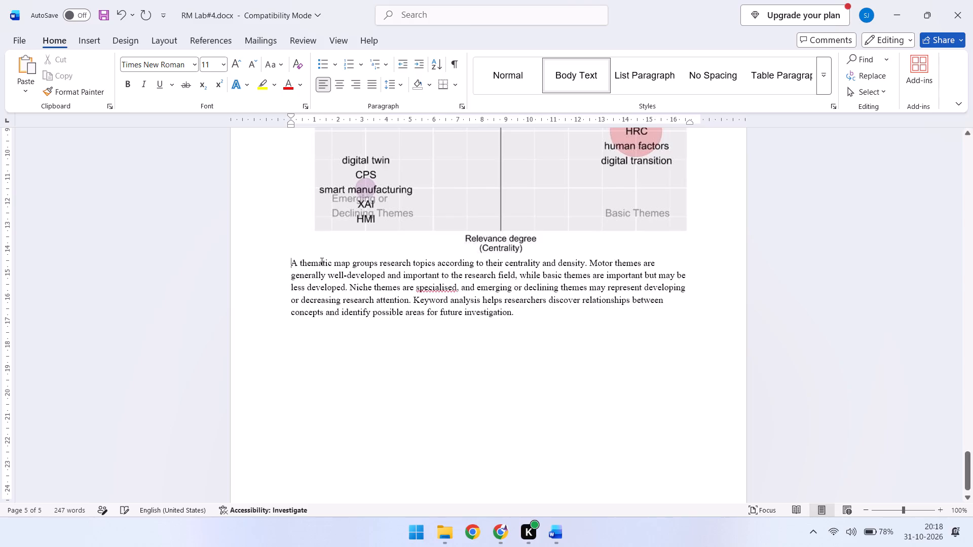
key(Return)
key(Return)
key(Return)
scroll(323, 228, down, 4)
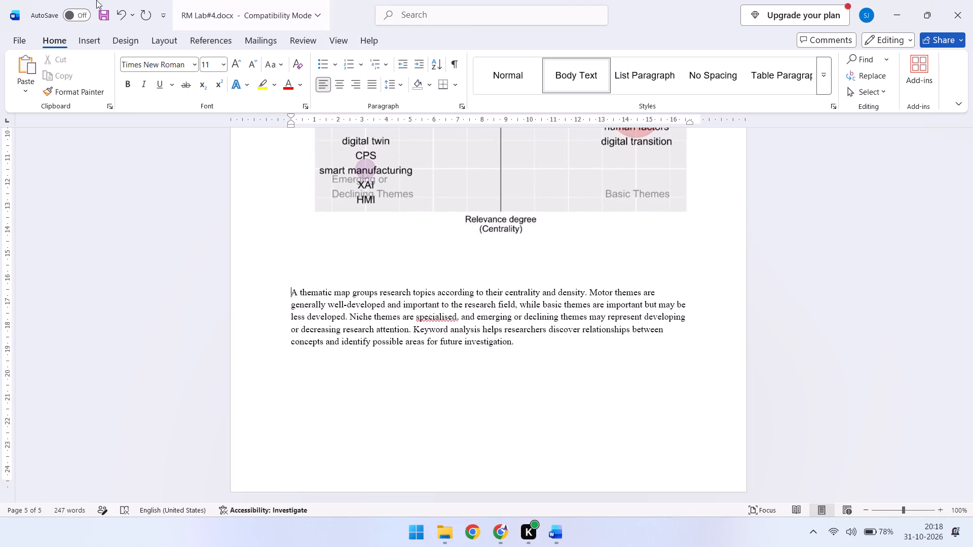
Start saving a copy to Downloads, reusing the "RM lab2" student file name from the clipboard history with lab2 changed to lab4.
click(15, 40)
click(44, 234)
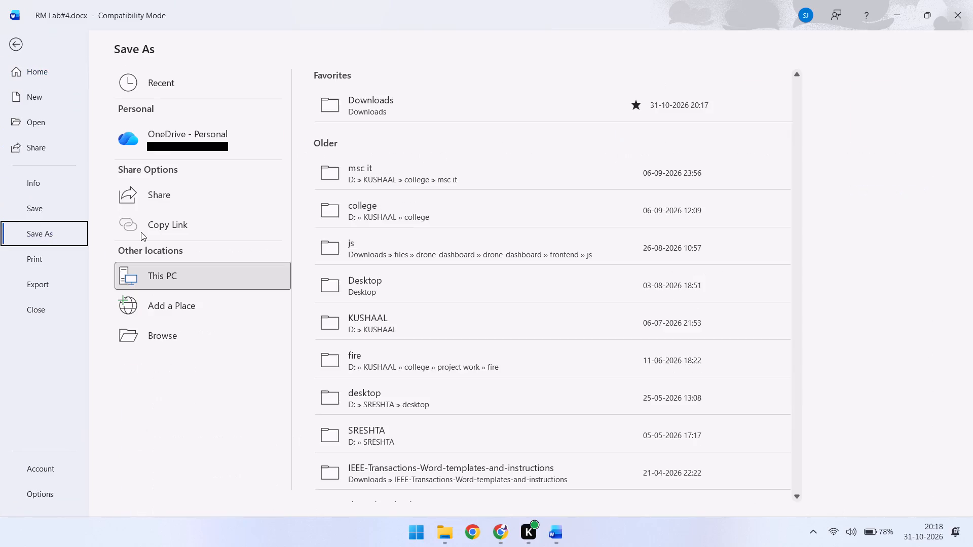
click(379, 108)
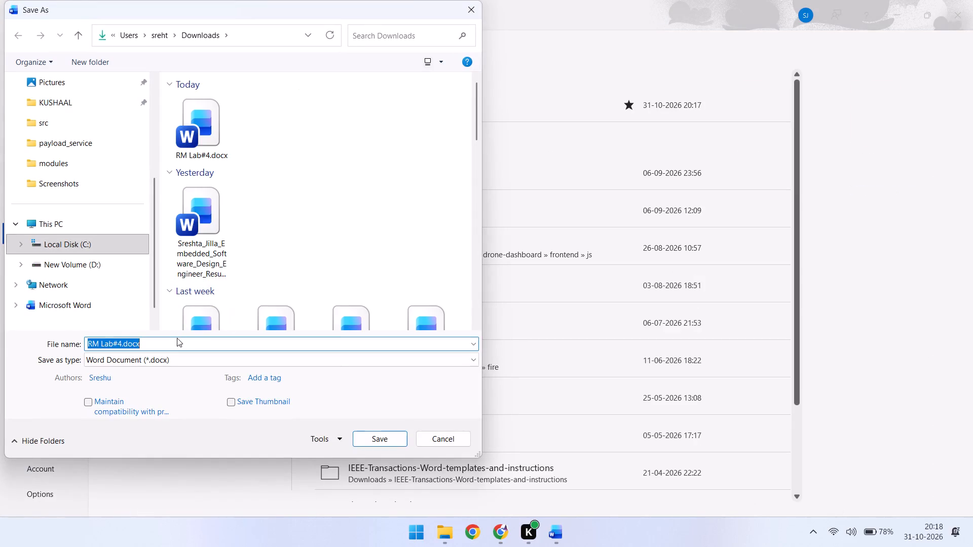
key(super+v)
scroll(174, 260, down, 5)
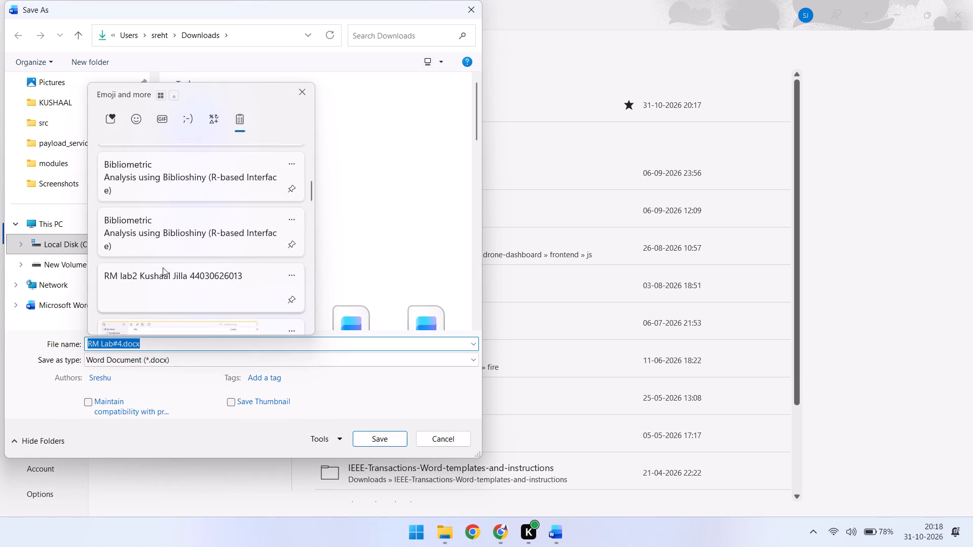
click(121, 272)
key(ctrl+v)
click(114, 346)
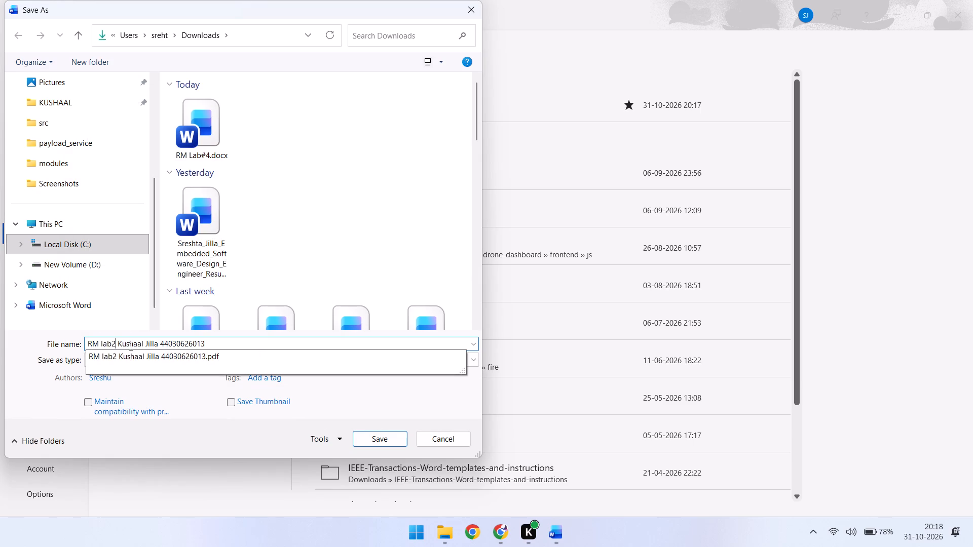
key(BackSpace)
key(4)
Set the copy's file format to PDF and save it in Downloads.
click(235, 361)
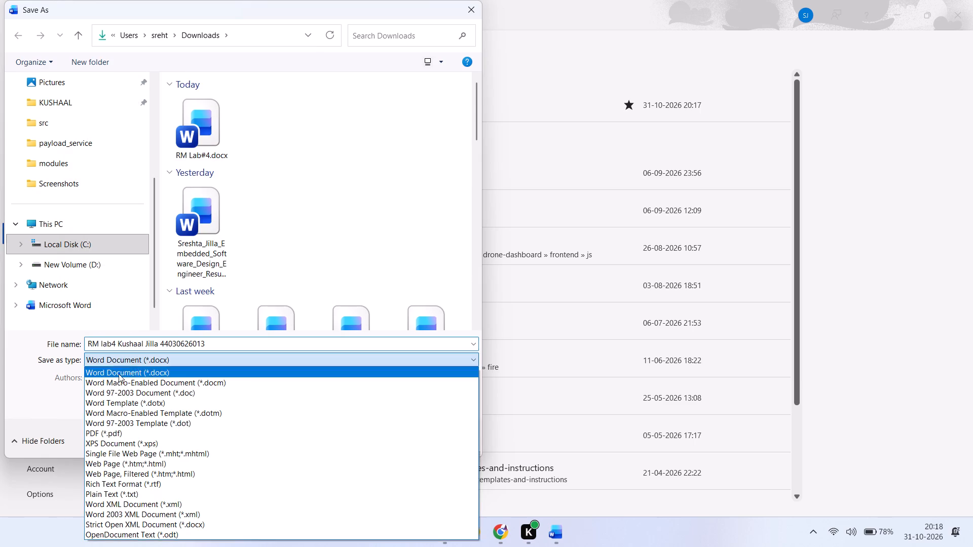
click(117, 434)
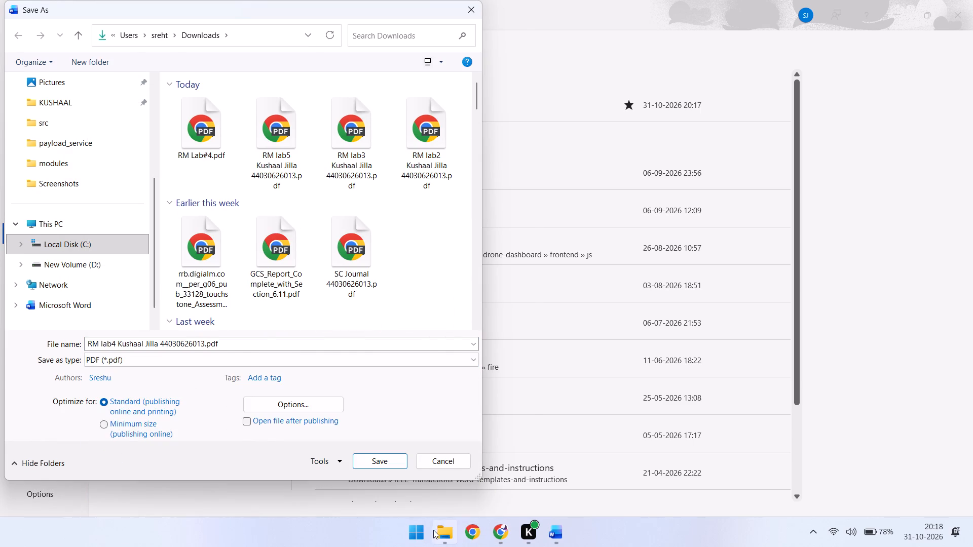
click(433, 534)
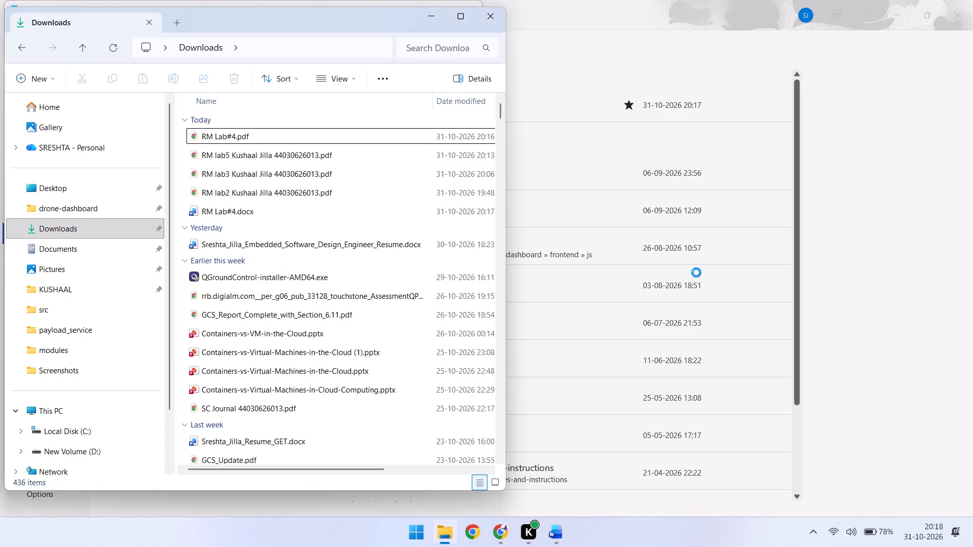
click(905, 362)
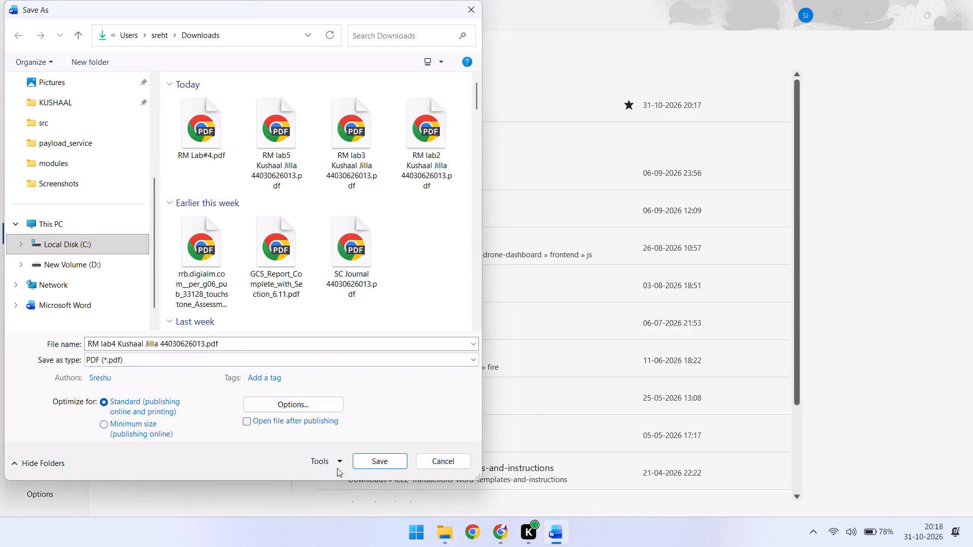
click(386, 458)
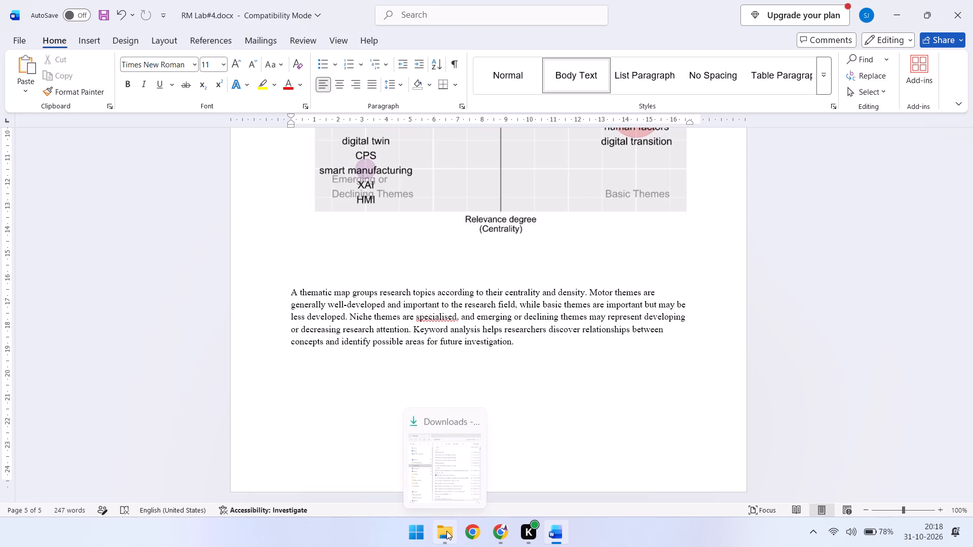
Switch to the RM Lab#4 assignment in Google Classroom and upload the RM lab4 PDF from Downloads as the submission file.
click(504, 537)
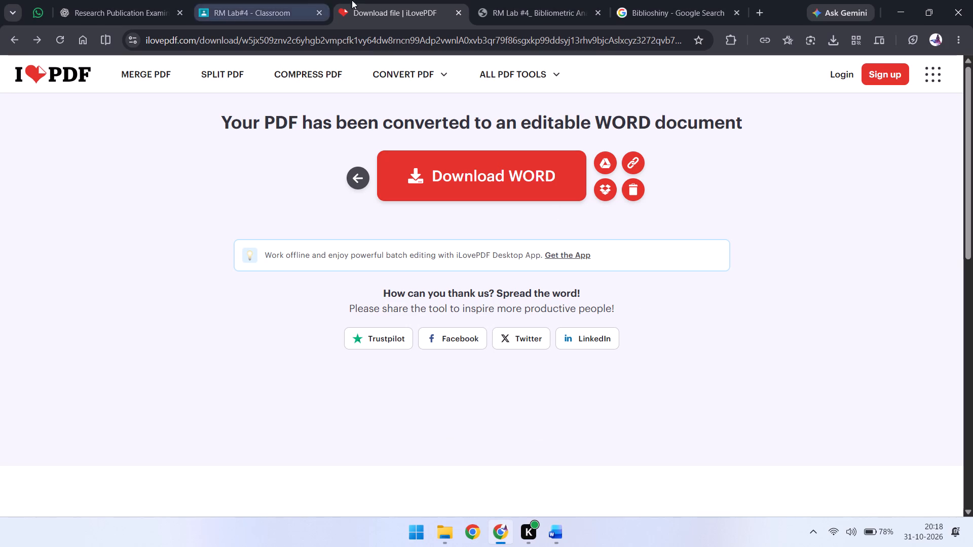
click(311, 0)
click(856, 162)
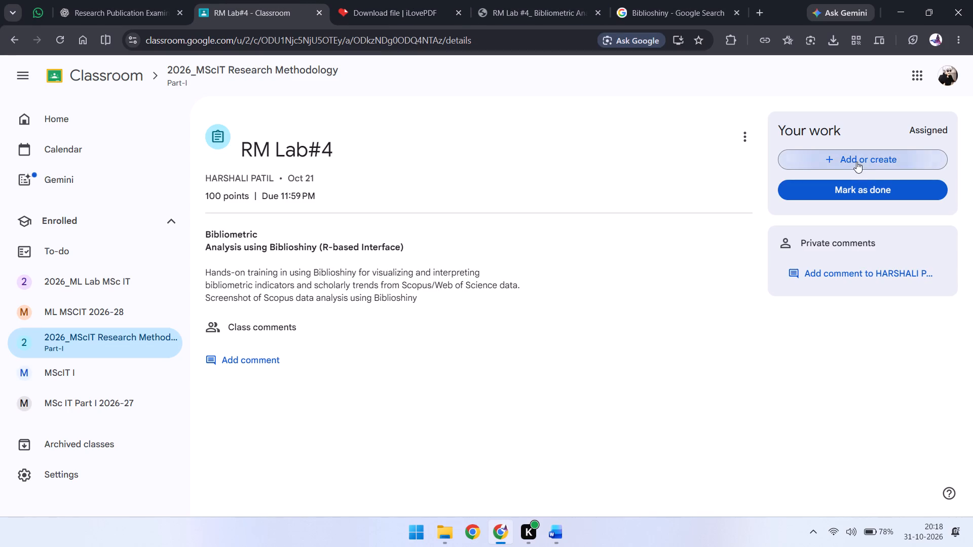
click(822, 251)
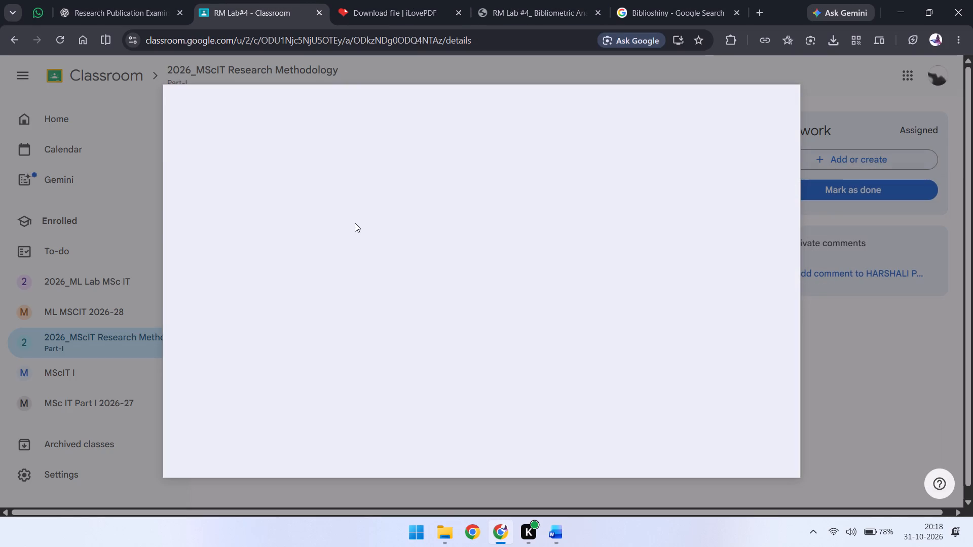
click(478, 343)
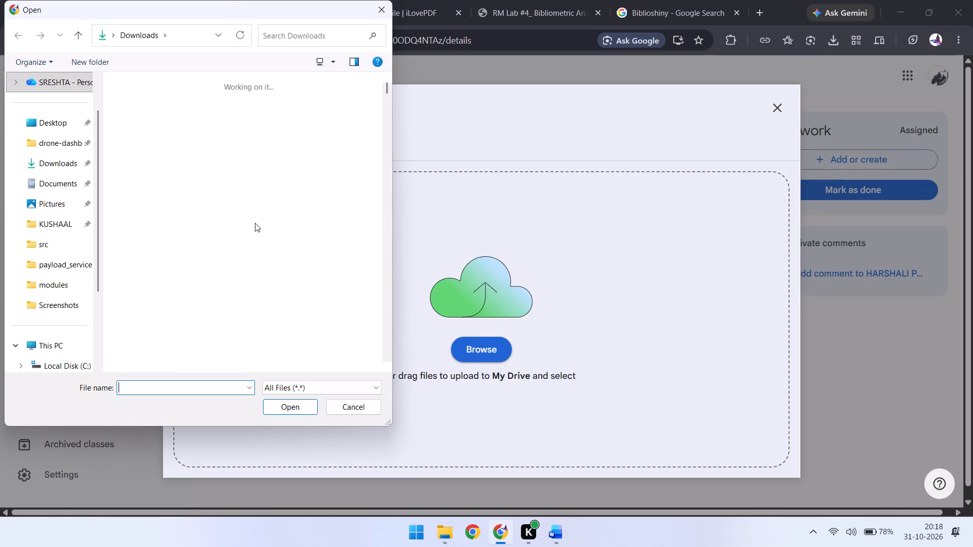
click(143, 140)
click(282, 407)
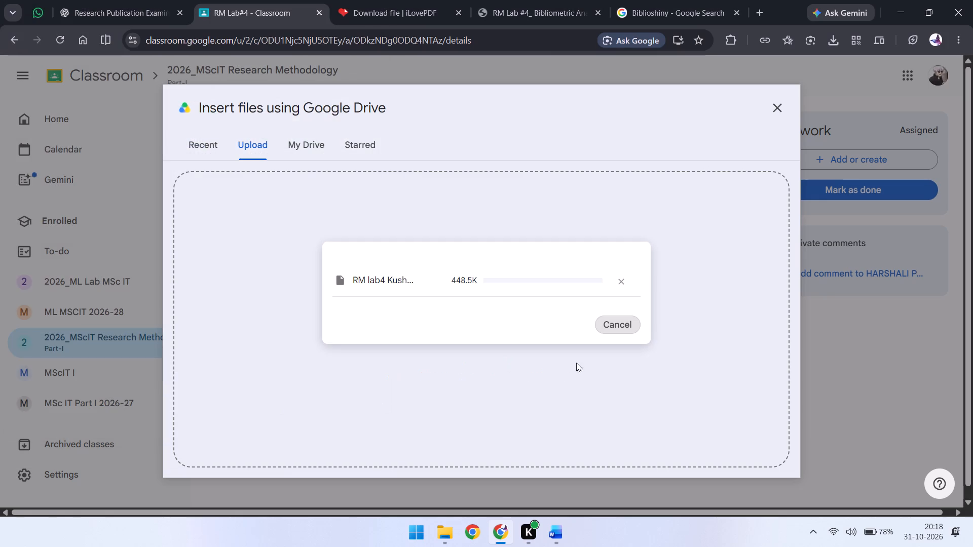
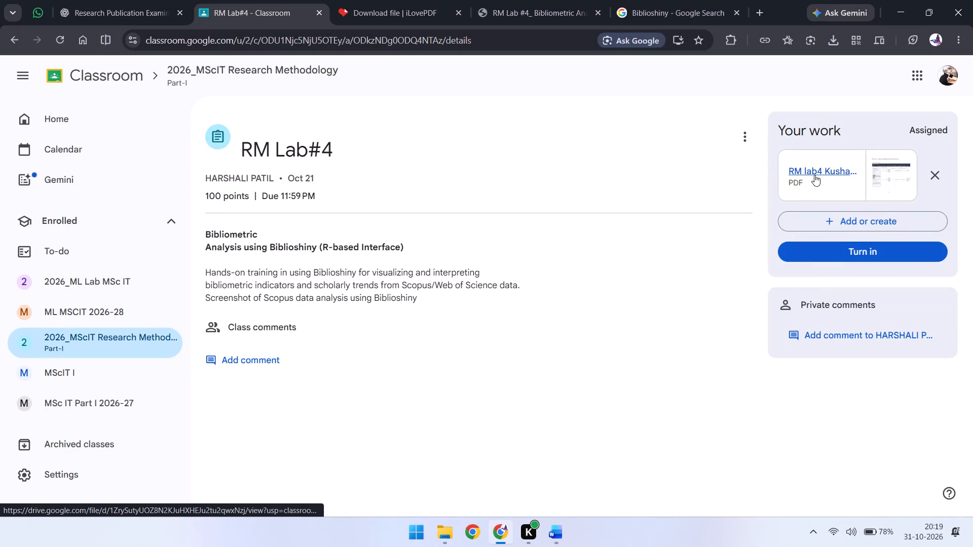
Preview the attached RM lab4 PDF, then turn in the RM Lab#4 assignment.
click(882, 169)
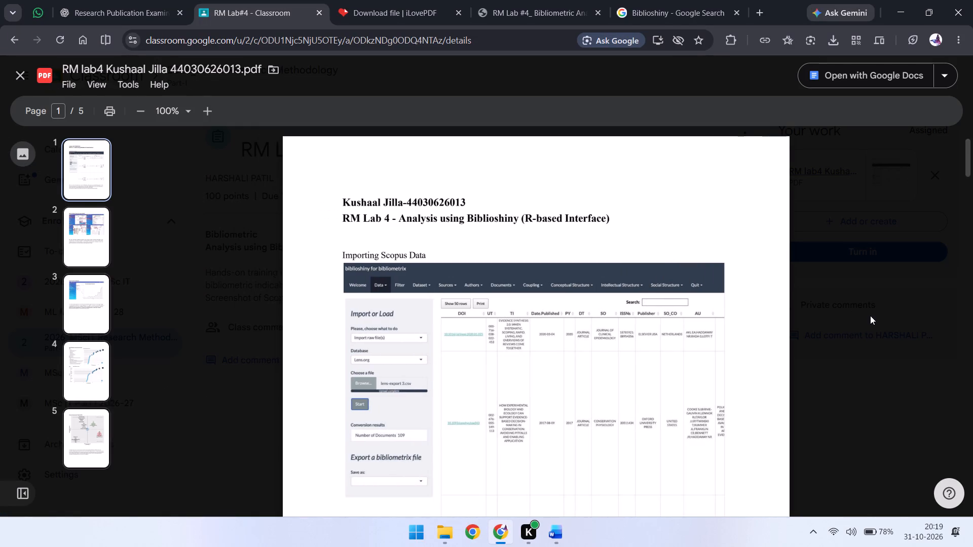
click(870, 316)
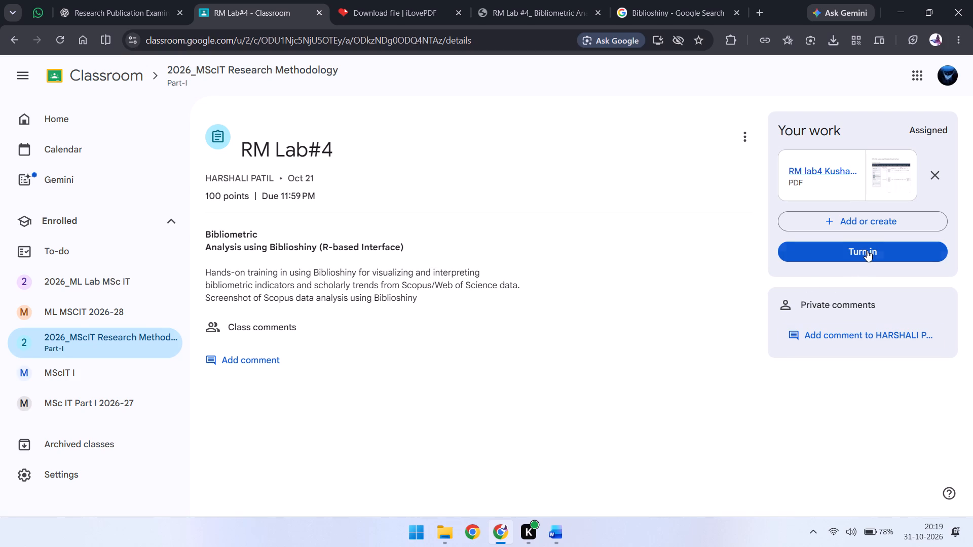
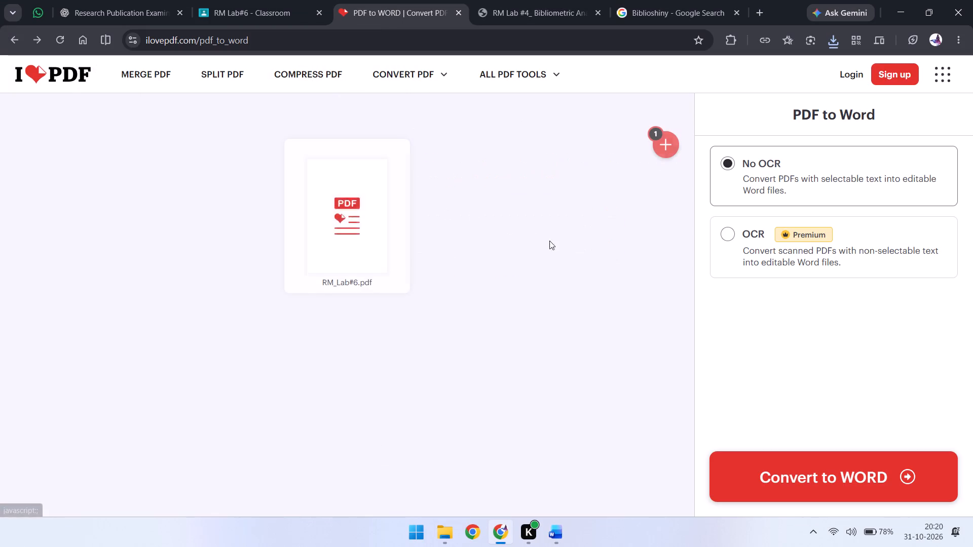
Convert RM_Lab#6.pdf to an editable Word document with the No OCR option and download the result.
click(799, 470)
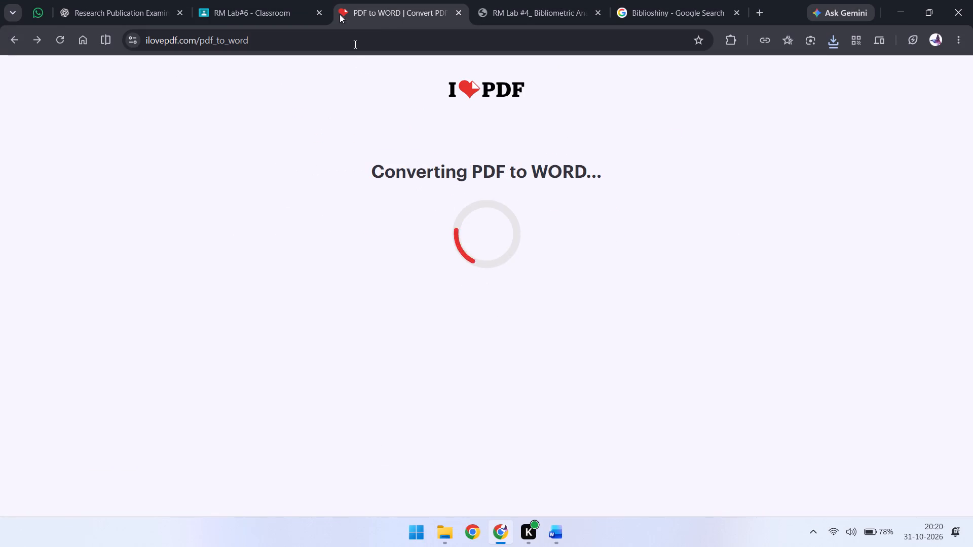
click(532, 186)
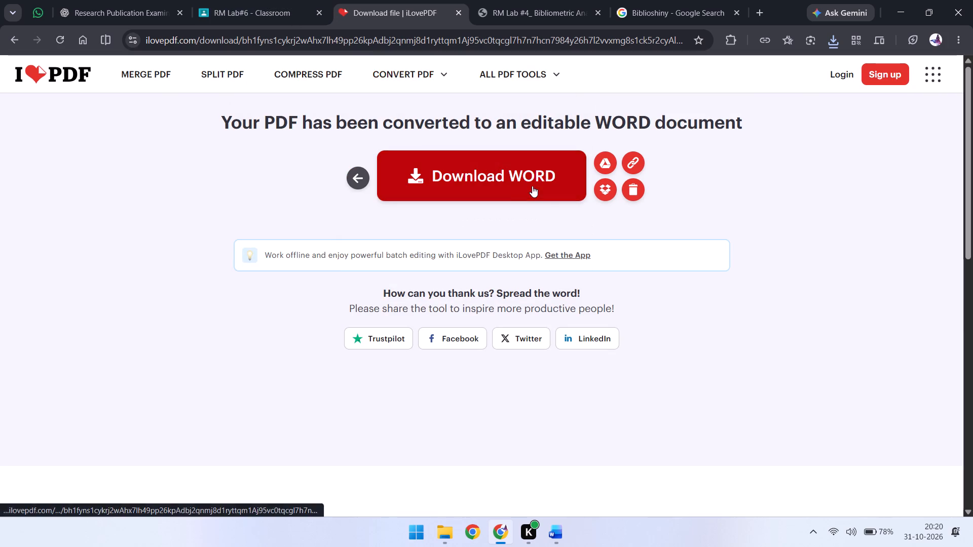
Return to the RM Lab#6 assignment in Google Classroom and open the downloaded RM_Lab#6.docx in Word.
click(246, 0)
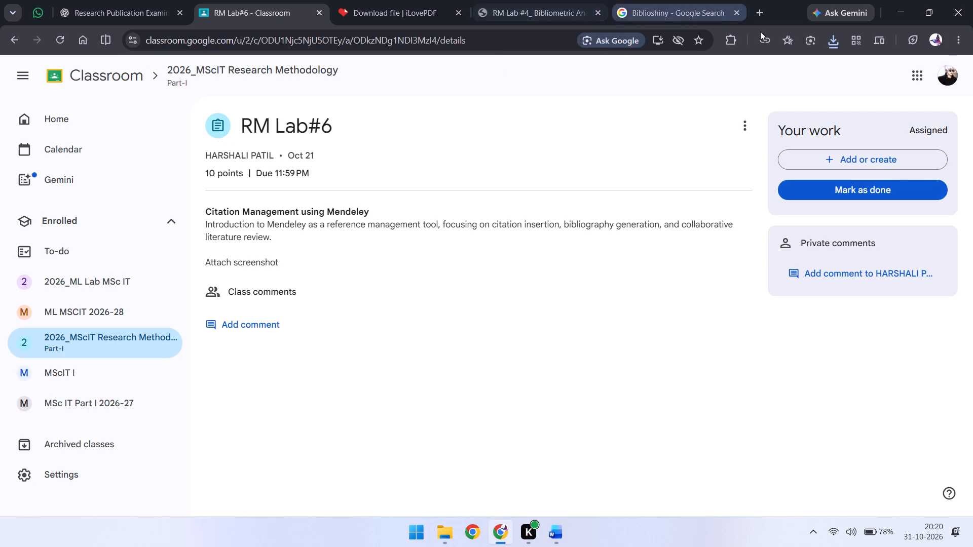
click(830, 46)
click(688, 98)
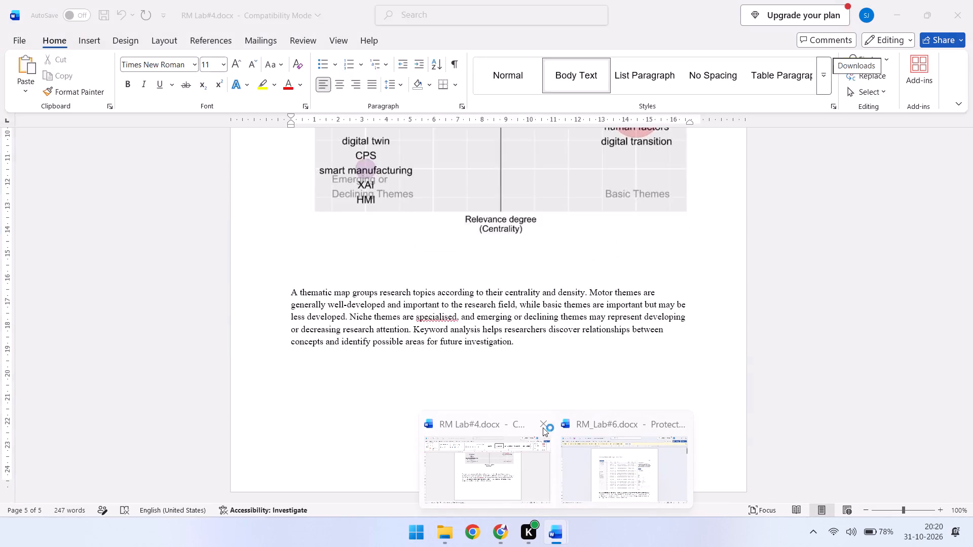
Close RM Lab#4.docx without saving its changes and enable editing in RM_Lab#6.docx.
click(537, 419)
click(523, 62)
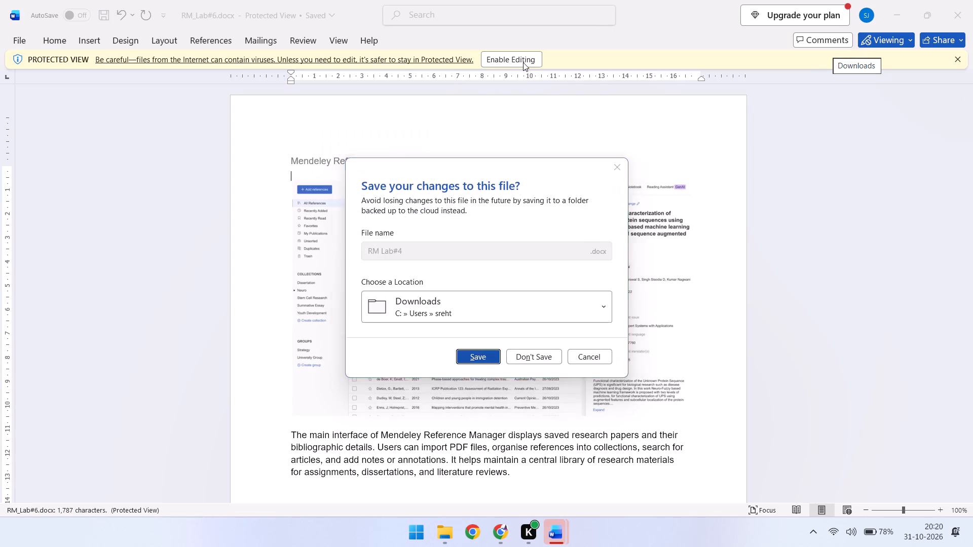
click(534, 354)
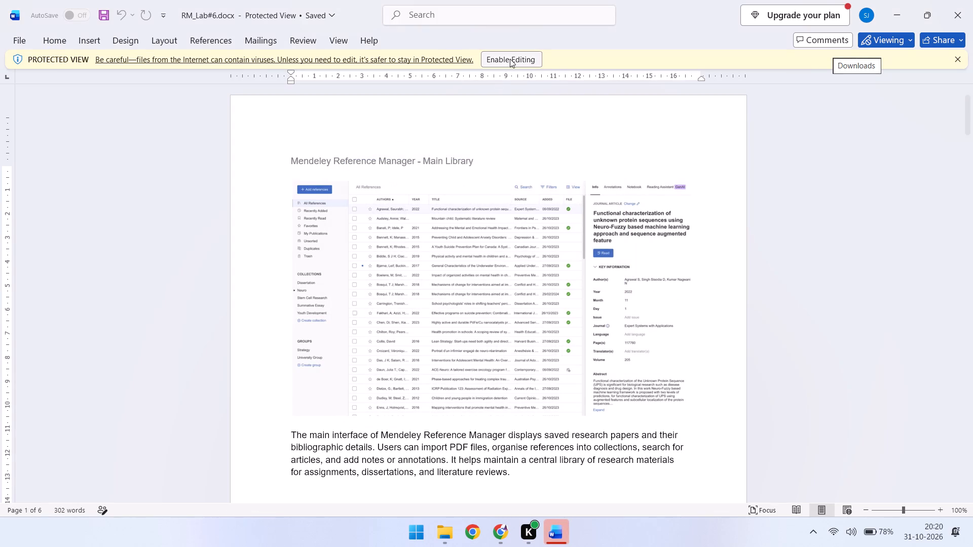
click(510, 59)
Insert a blank line above the Mendeley library screenshot on page 1.
click(303, 187)
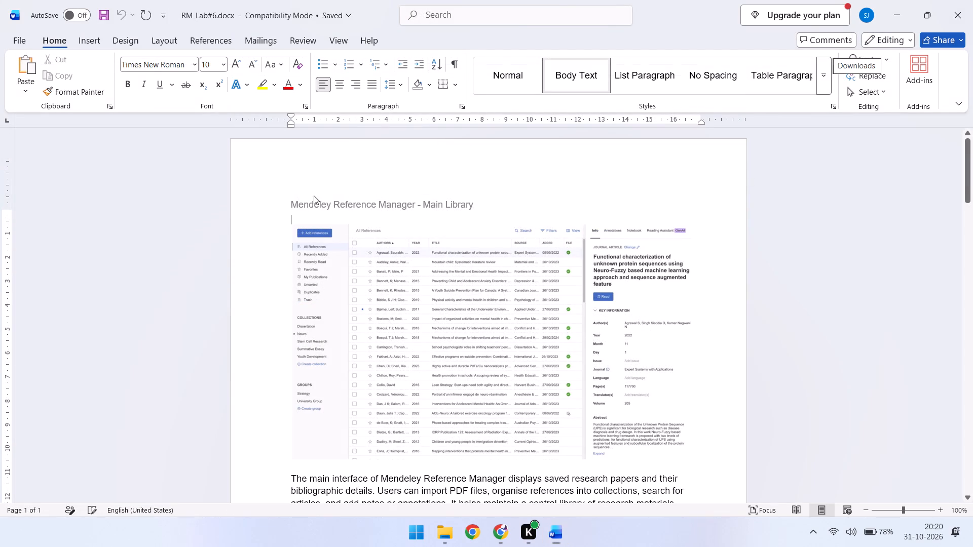
key(Return)
click(502, 196)
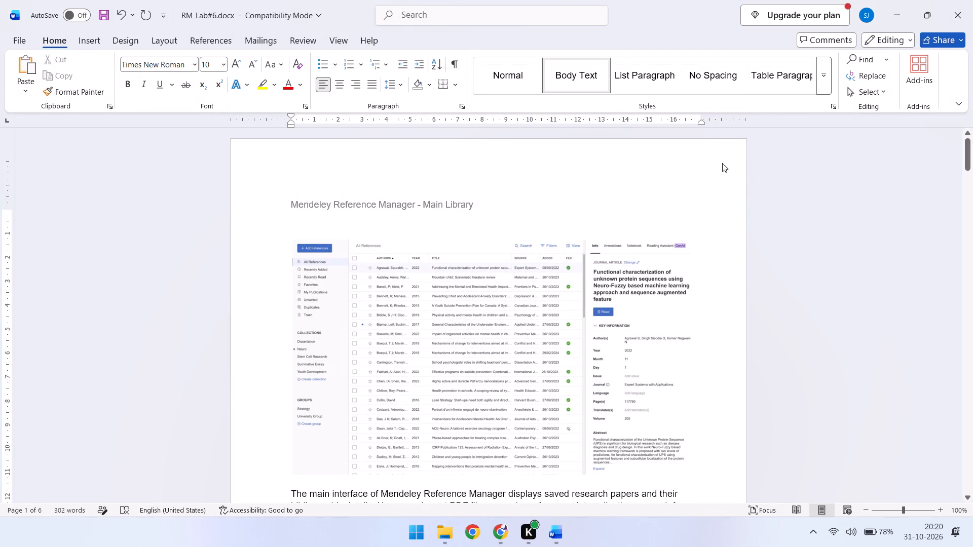
scroll(753, 300, down, 1)
scroll(378, 170, up, 1)
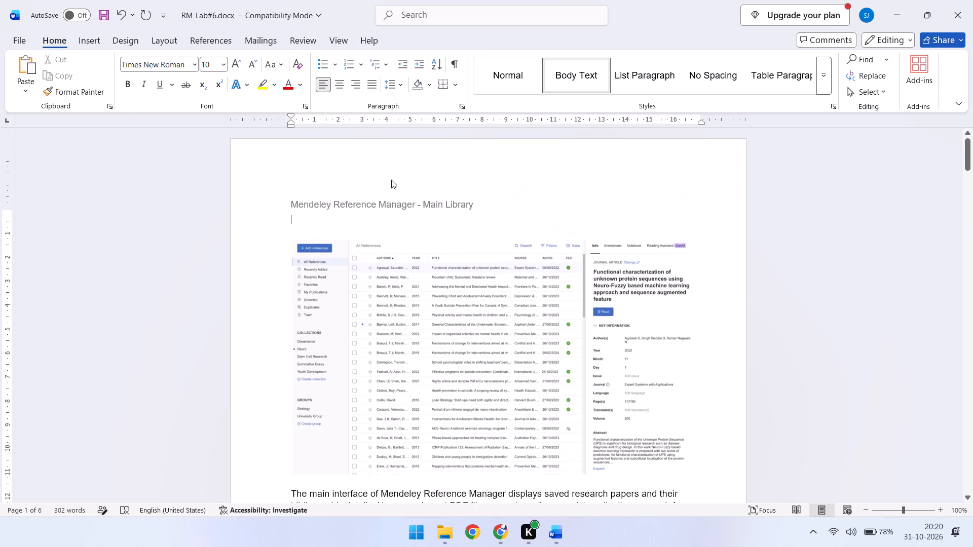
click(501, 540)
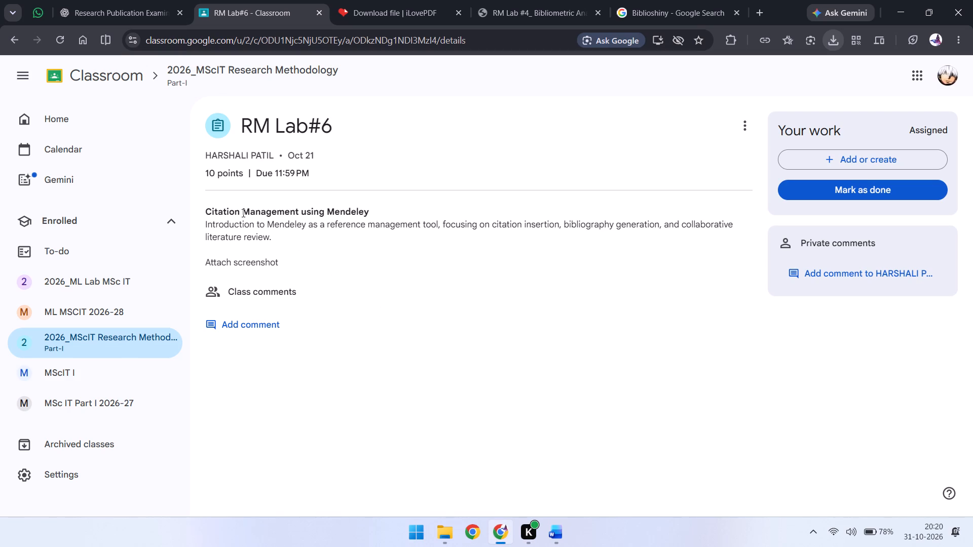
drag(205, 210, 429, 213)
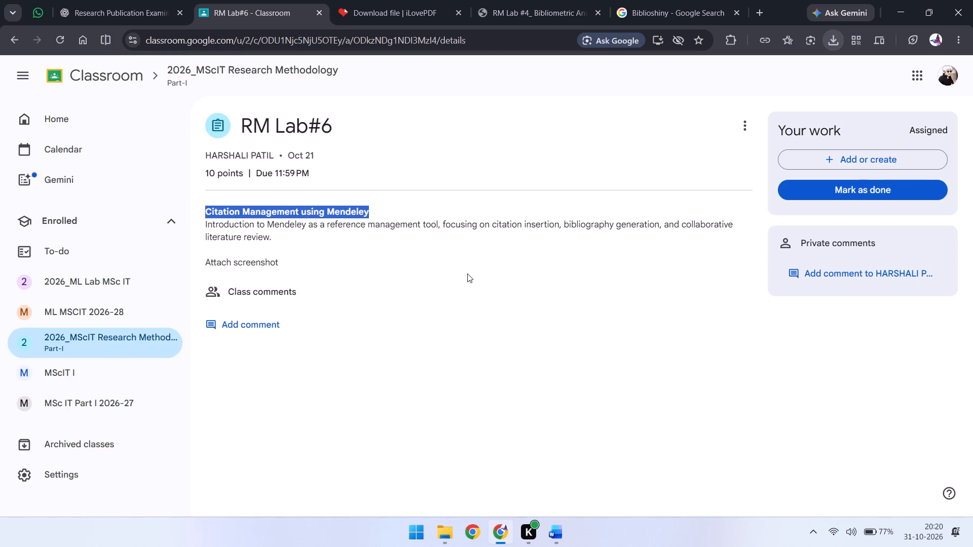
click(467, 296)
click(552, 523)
Delete the page 1 header text "Mendeley Reference Manager - Main Library" and return to the document body.
triple_click(307, 202)
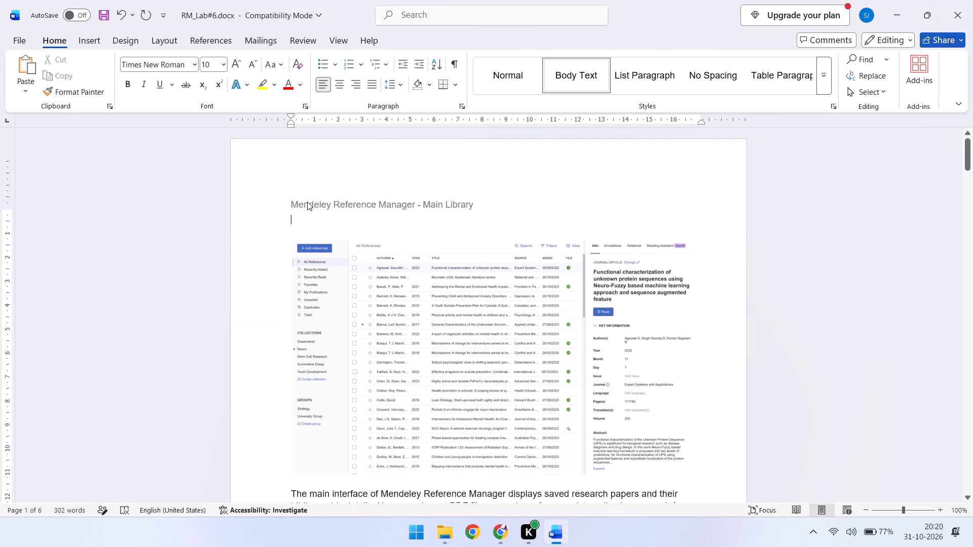
key(BackSpace)
click(370, 222)
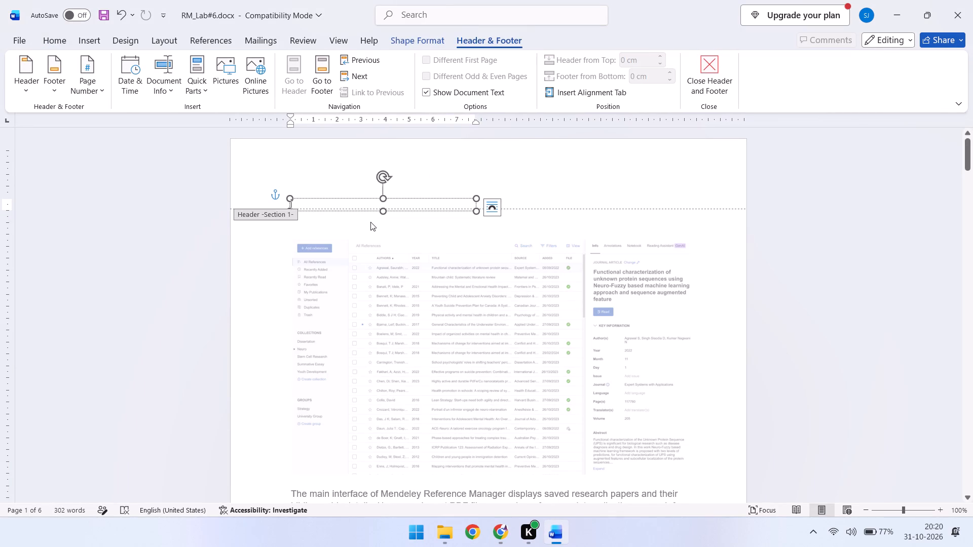
double_click(354, 218)
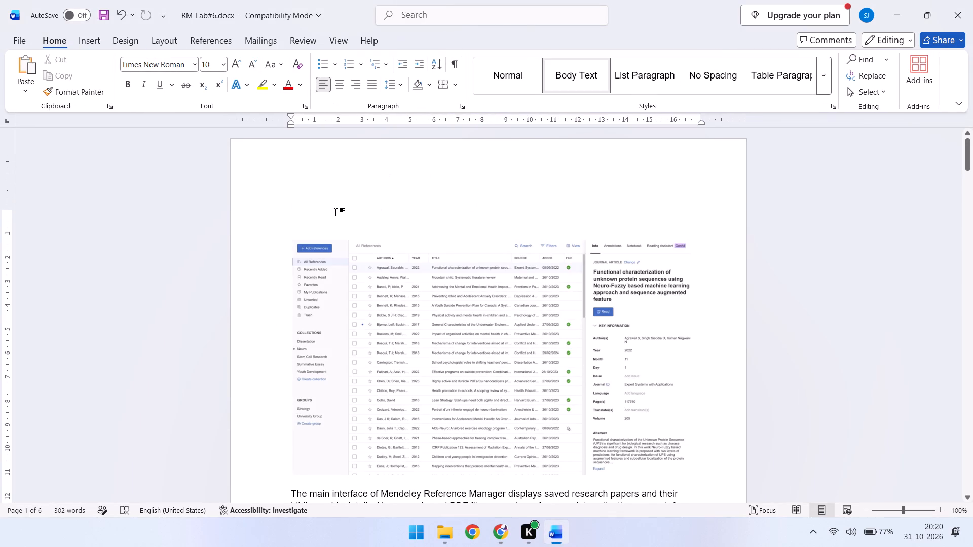
Insert the student name and roll number line from the clipboard history at the top of page 1, followed by a new line.
key(super+v)
scroll(408, 333, down, 2)
scroll(407, 335, up, 1)
scroll(407, 336, down, 1)
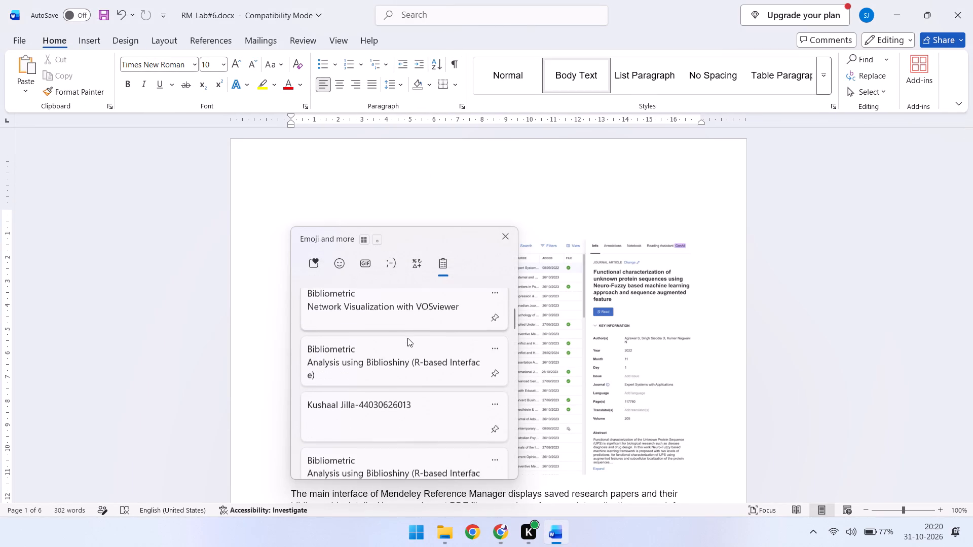
click(394, 402)
key(ctrl+v)
key(Return)
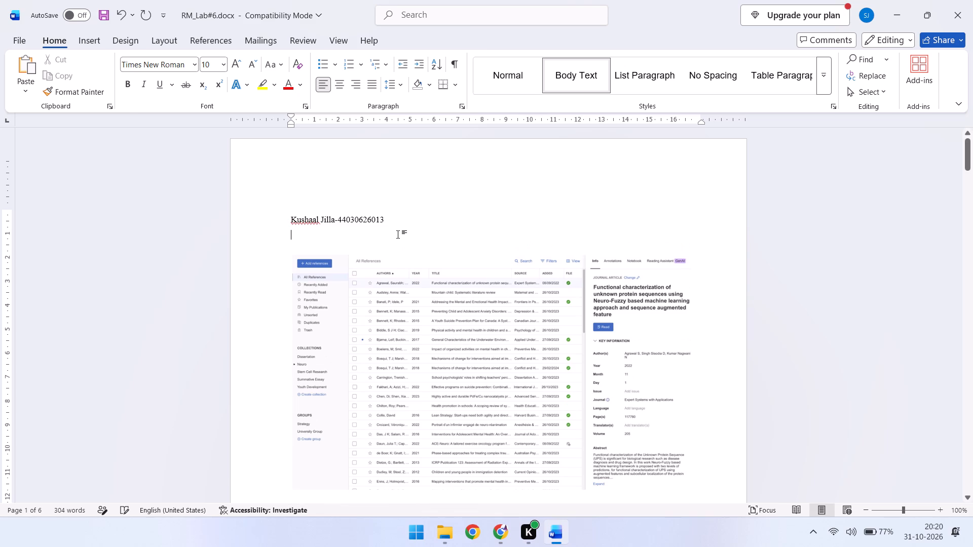
Add the line "RM Lab 6-Citation Management using Mendeley" below the student line, copying the title from the RM Lab#6 assignment in Google Classroom.
text(RM LAb)
key(space)
key(6)
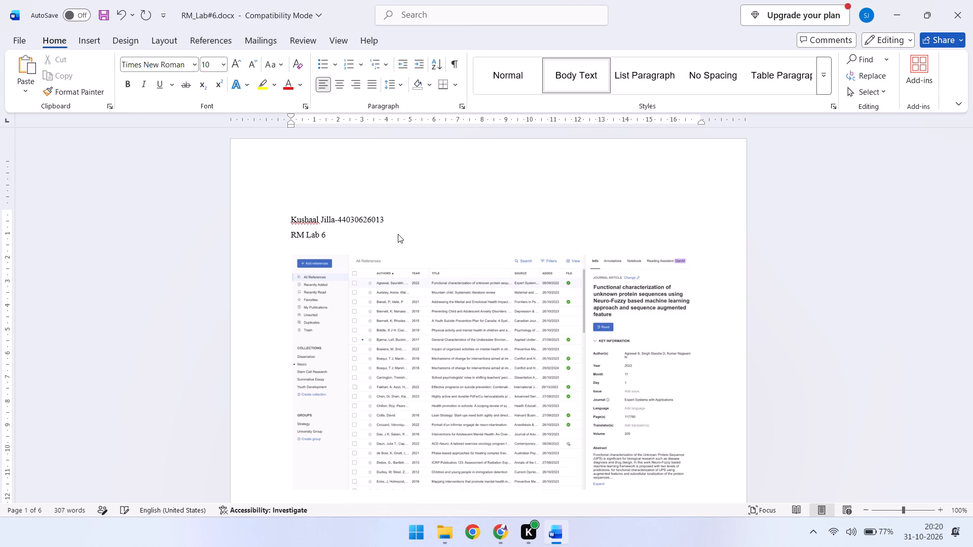
key(minus)
key(ctrl+v)
key(ctrl+z)
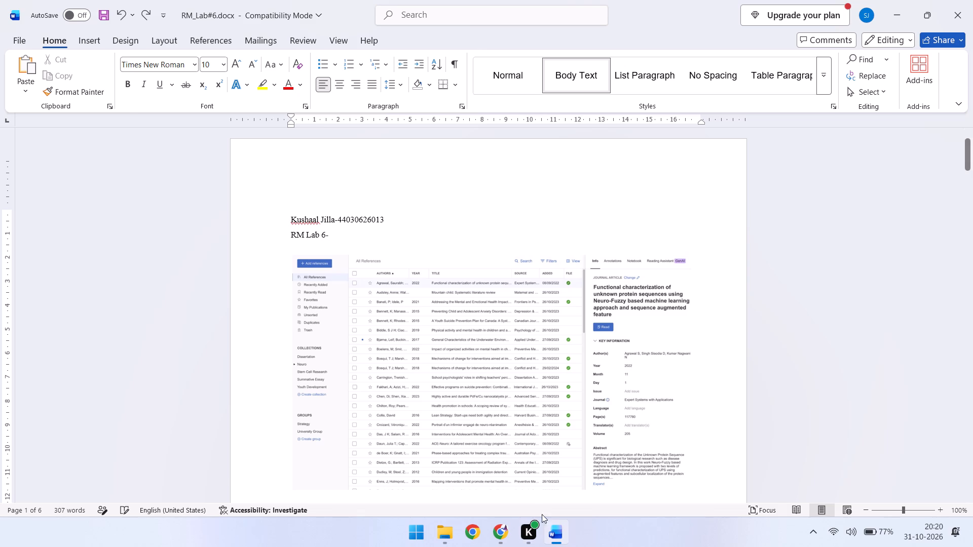
click(500, 539)
drag(378, 214, 220, 208)
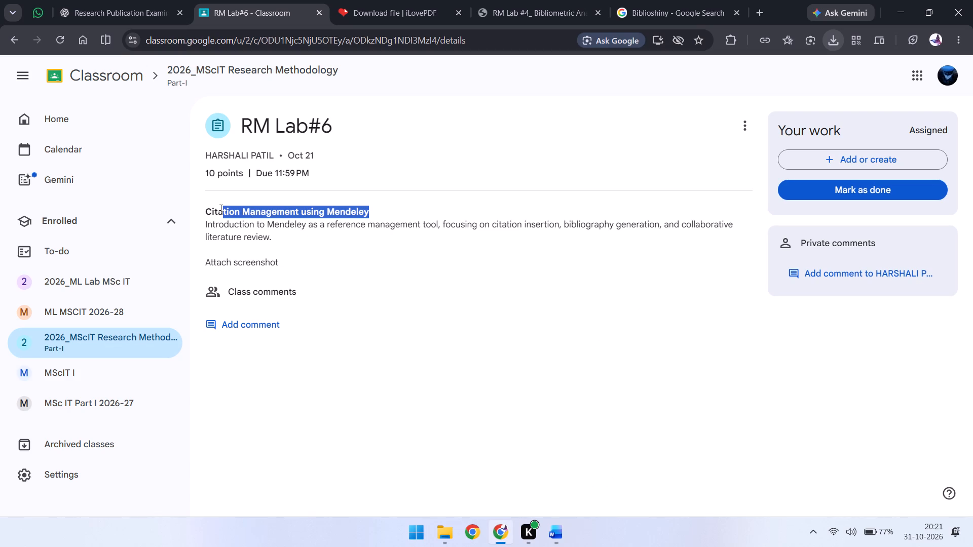
drag(220, 208, 203, 209)
key(ctrl+c)
click(558, 531)
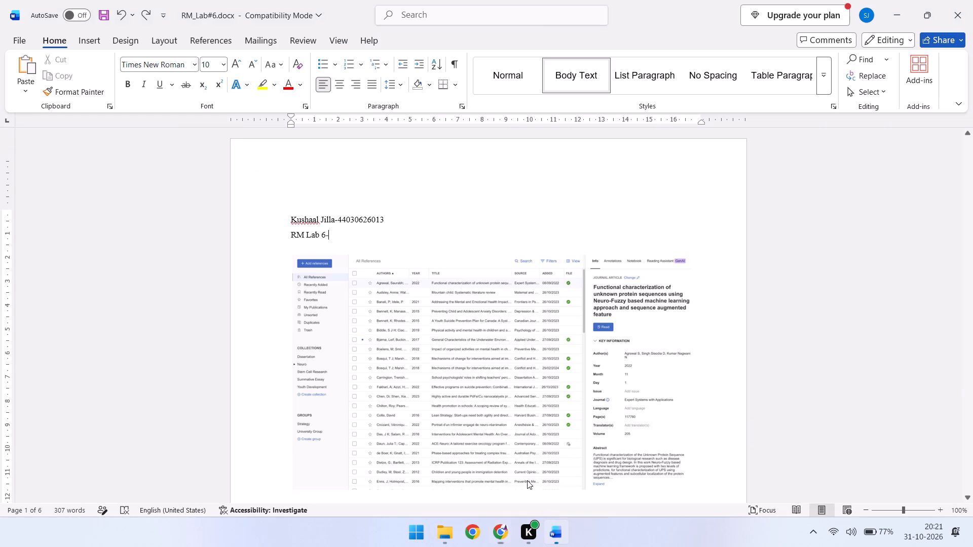
key(ctrl+v)
Make the student line and the RM Lab 6 title line bold at size 14.
drag(477, 235, 288, 220)
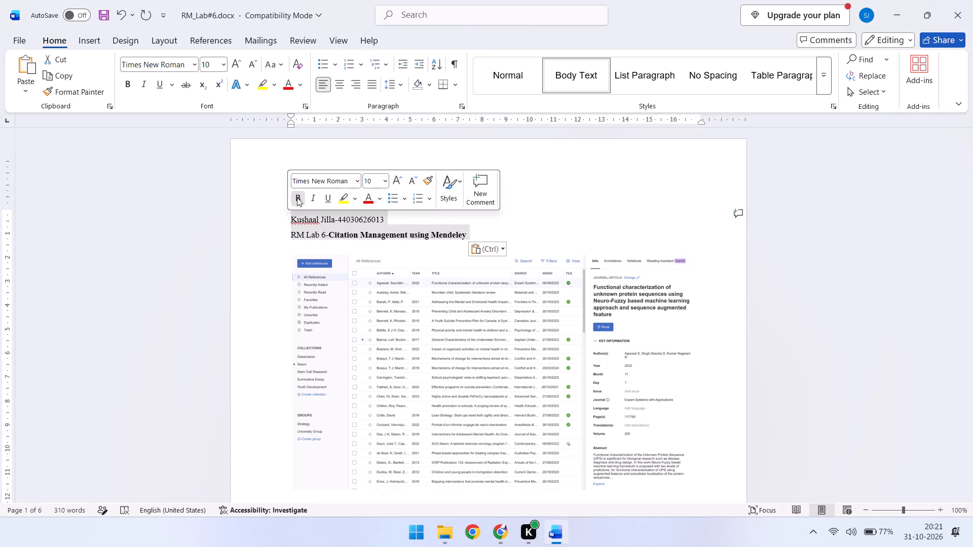
click(297, 198)
click(389, 183)
click(376, 272)
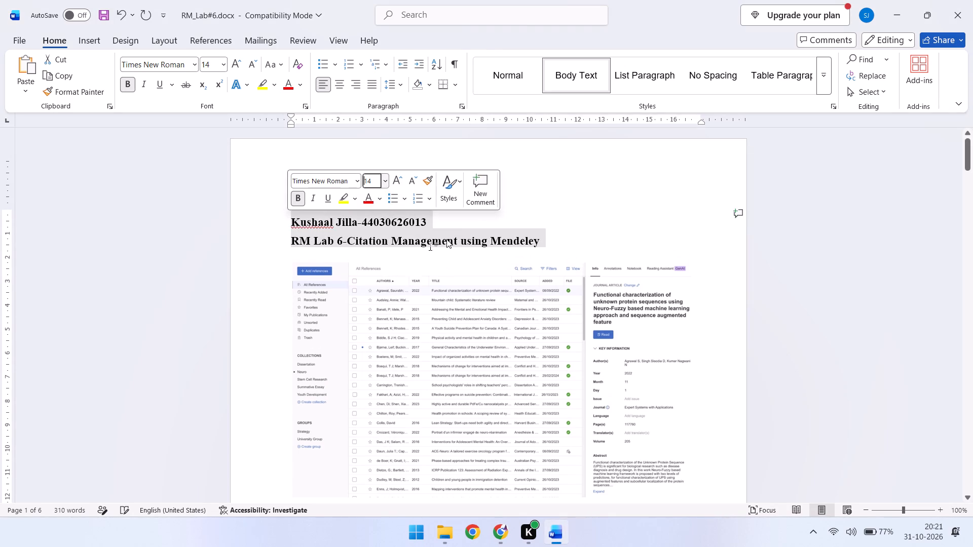
Set the font of the entire document text to Times New Roman.
click(458, 231)
key(ctrl+a)
click(192, 65)
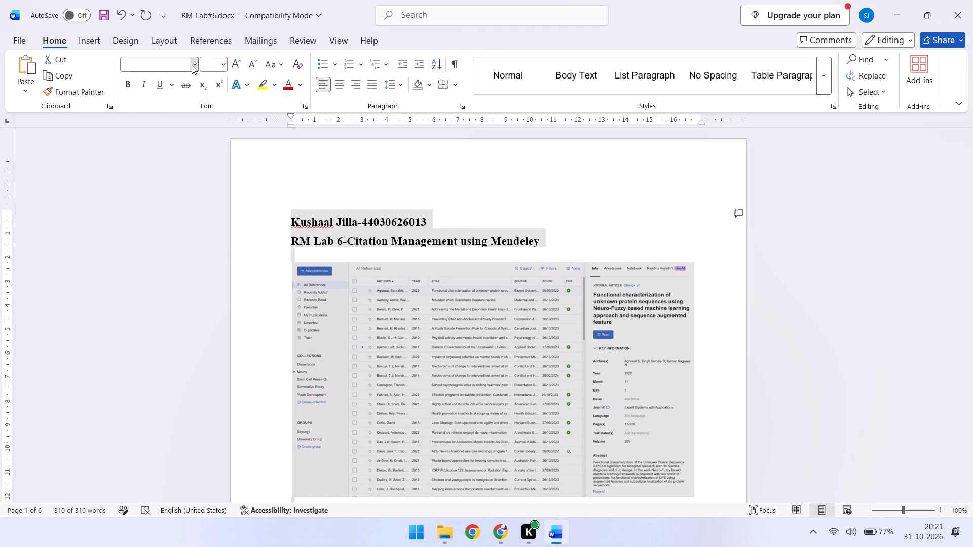
click(179, 158)
click(598, 220)
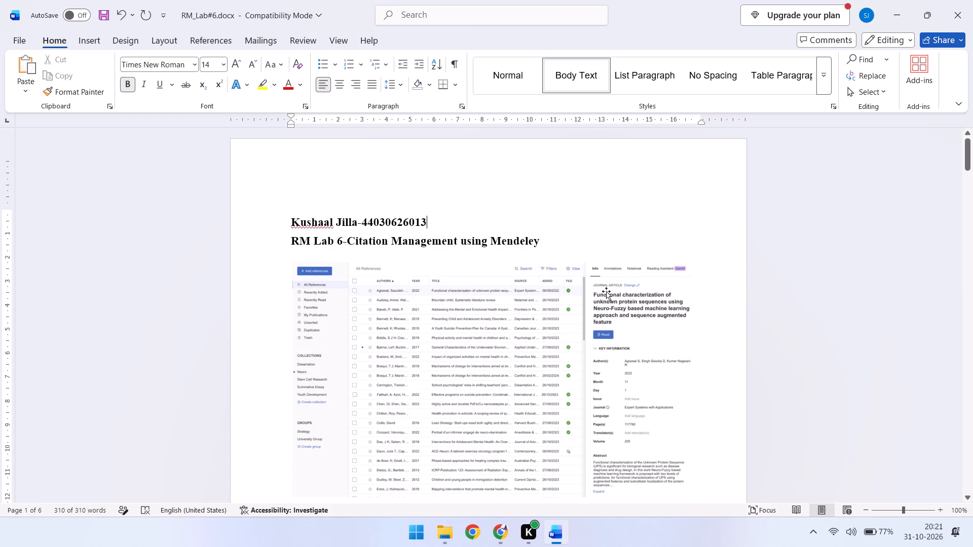
Set the font size of the entire document text to 12.
click(590, 297)
drag(968, 158, 971, 179)
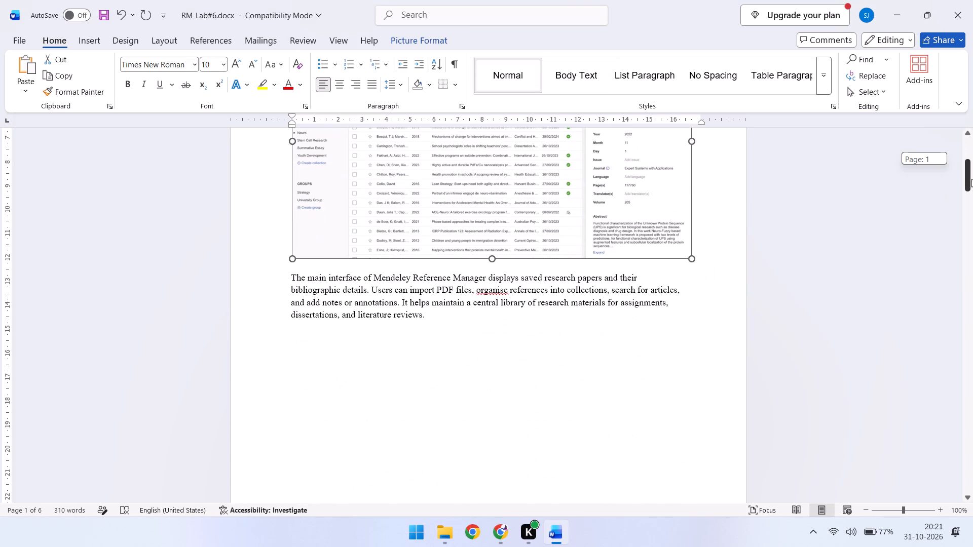
drag(971, 179, 971, 179)
click(506, 316)
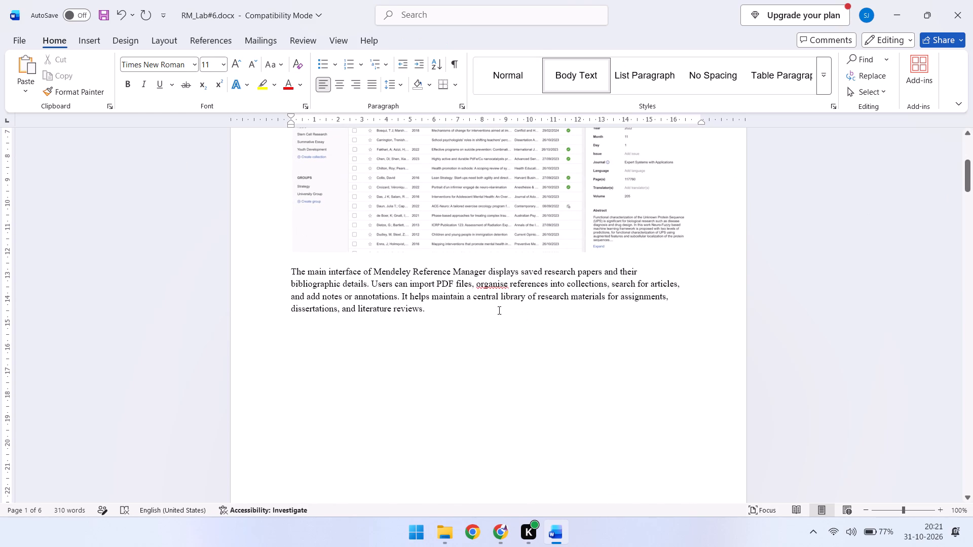
key(ctrl+a)
click(224, 63)
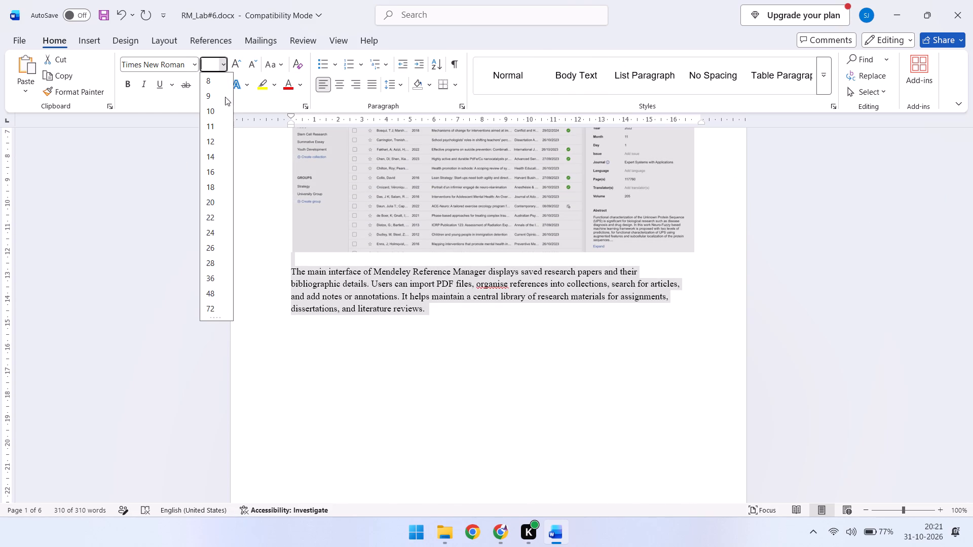
click(212, 139)
click(578, 386)
Review the formatting of every page from the first to the last.
drag(972, 165, 972, 165)
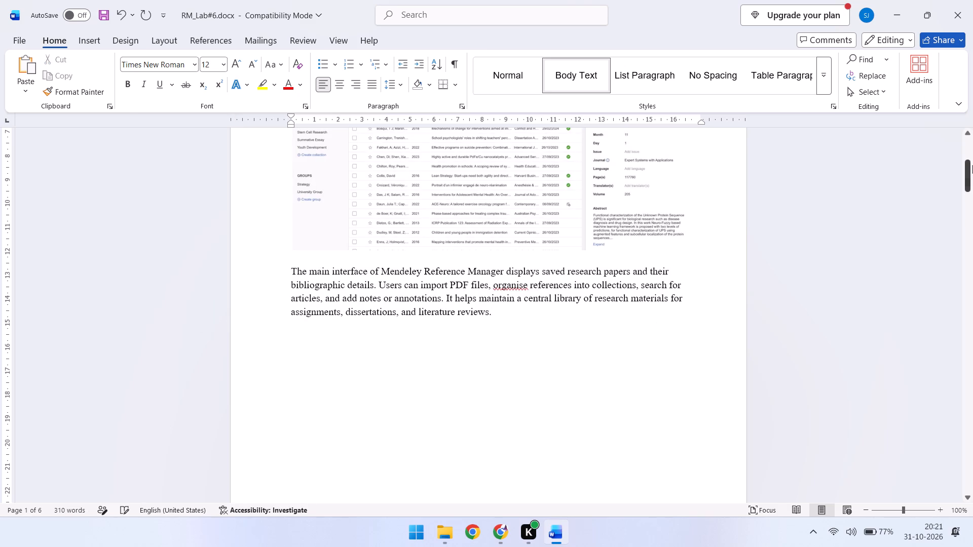
drag(972, 165, 972, 133)
drag(968, 161, 972, 208)
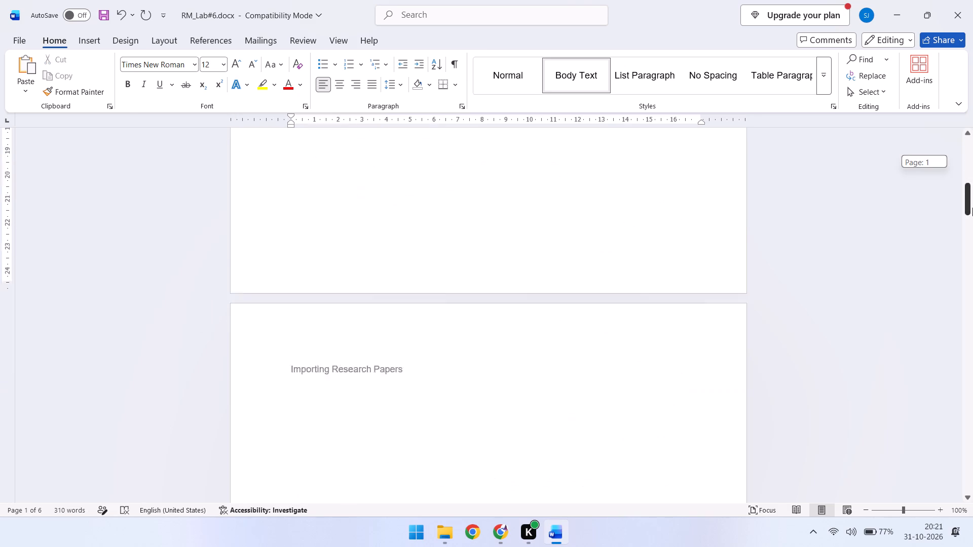
drag(972, 208, 972, 226)
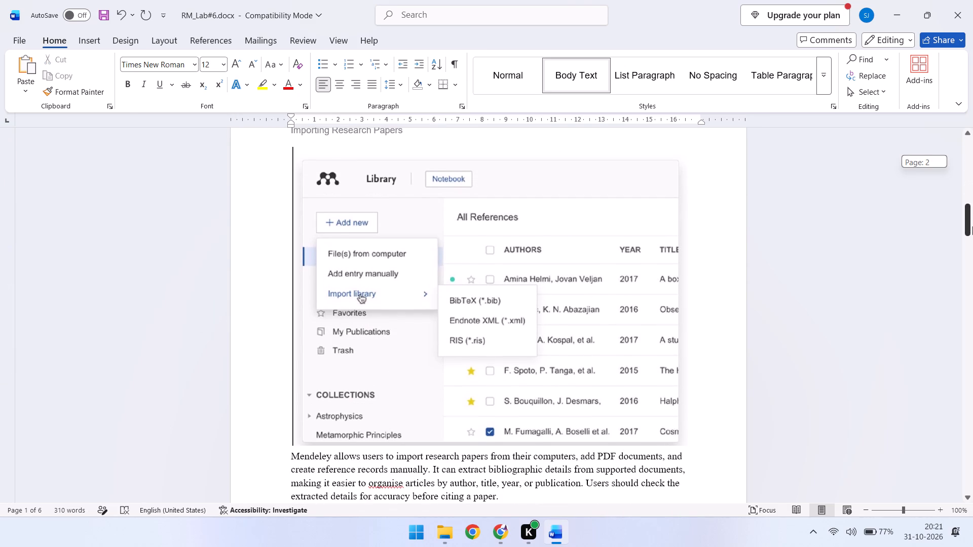
drag(972, 226, 972, 273)
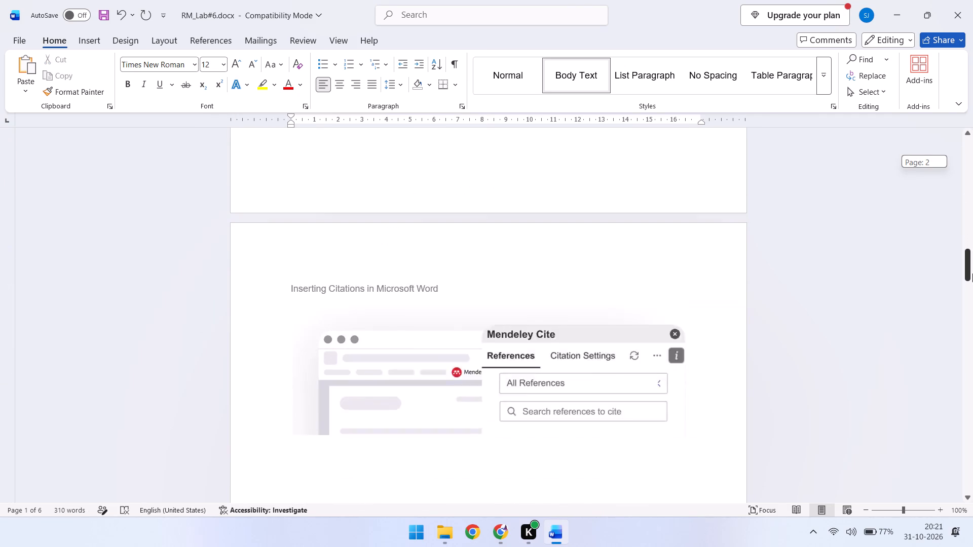
drag(972, 273, 972, 403)
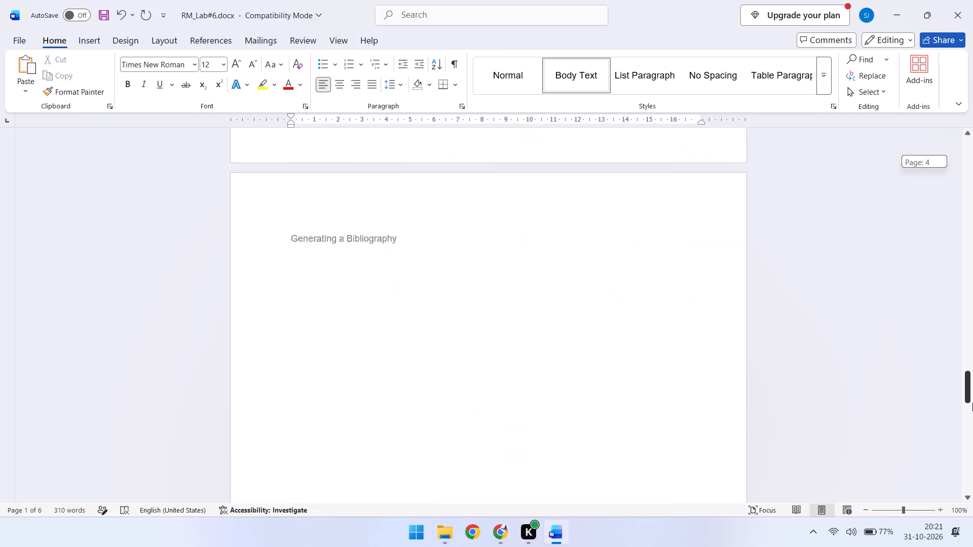
drag(972, 403, 970, 491)
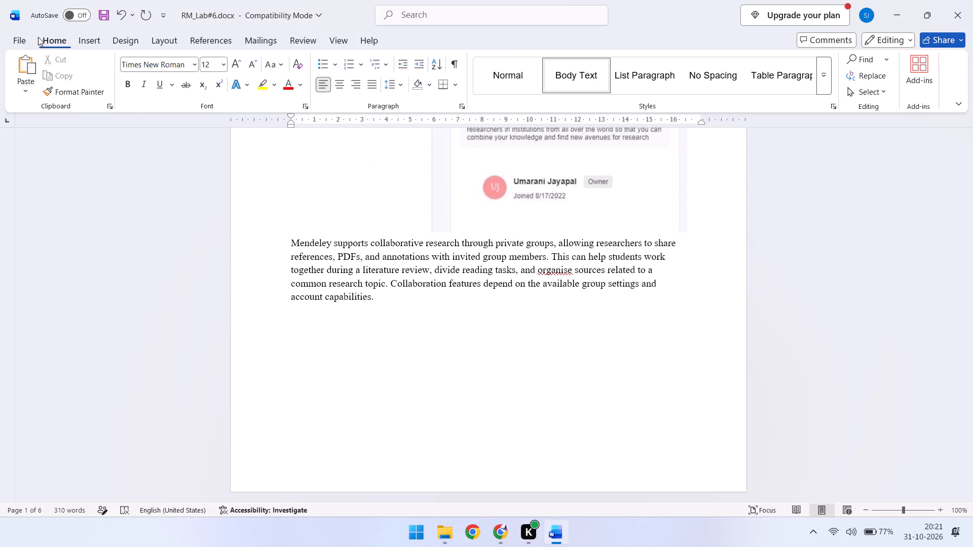
Save the Lab 6 document as a PDF in Downloads, named RM lab6 followed by the student's name and ID number.
click(28, 37)
click(40, 236)
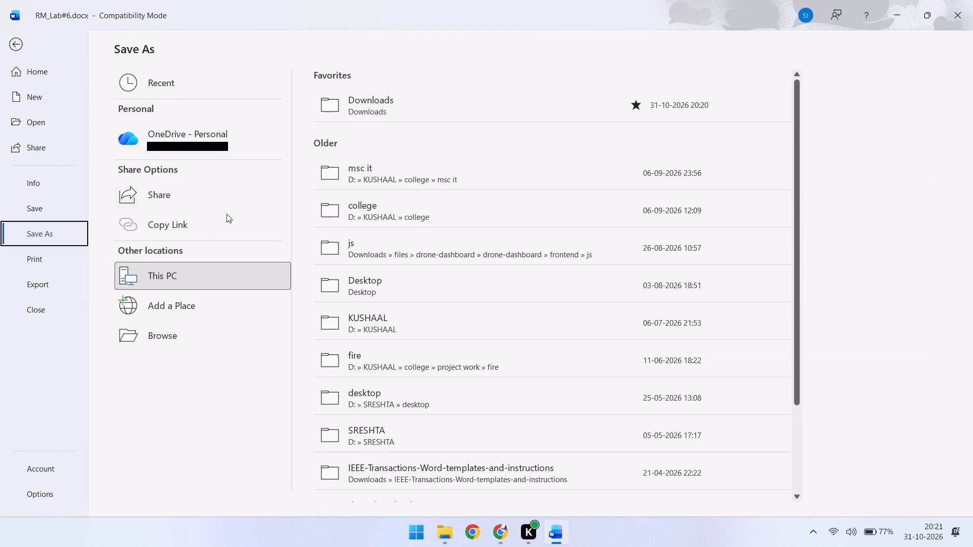
click(371, 102)
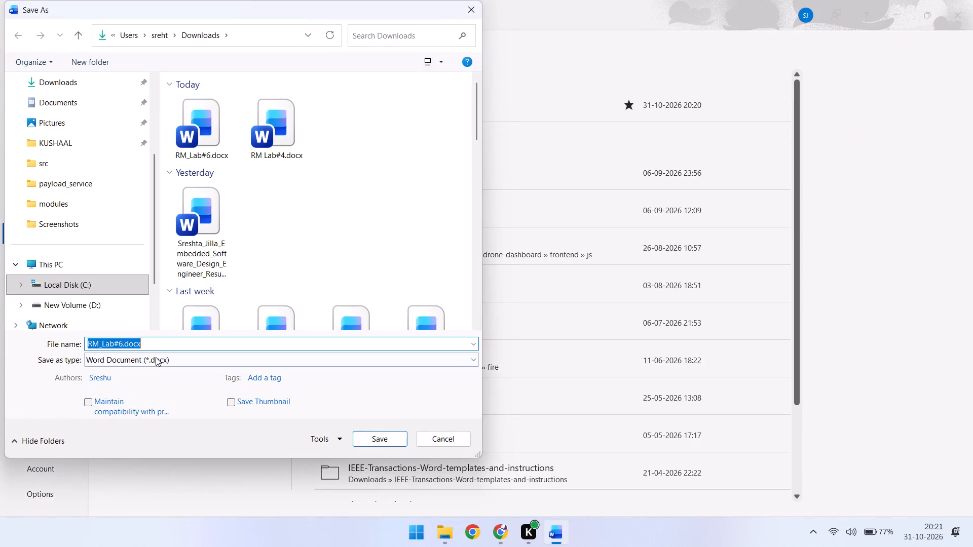
key(super+v)
scroll(214, 194, down, 2)
scroll(214, 194, up, 1)
scroll(214, 194, down, 5)
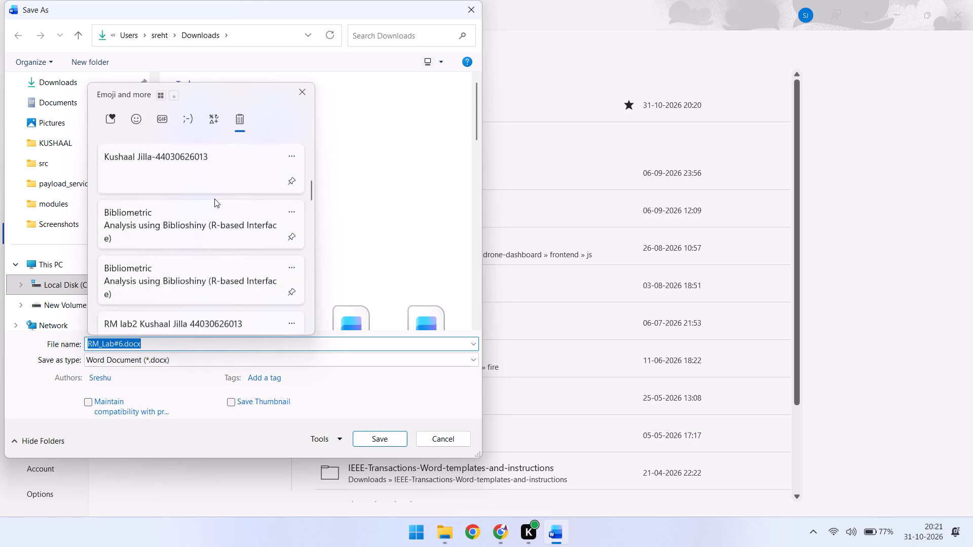
scroll(193, 206, up, 1)
click(164, 323)
key(ctrl+v)
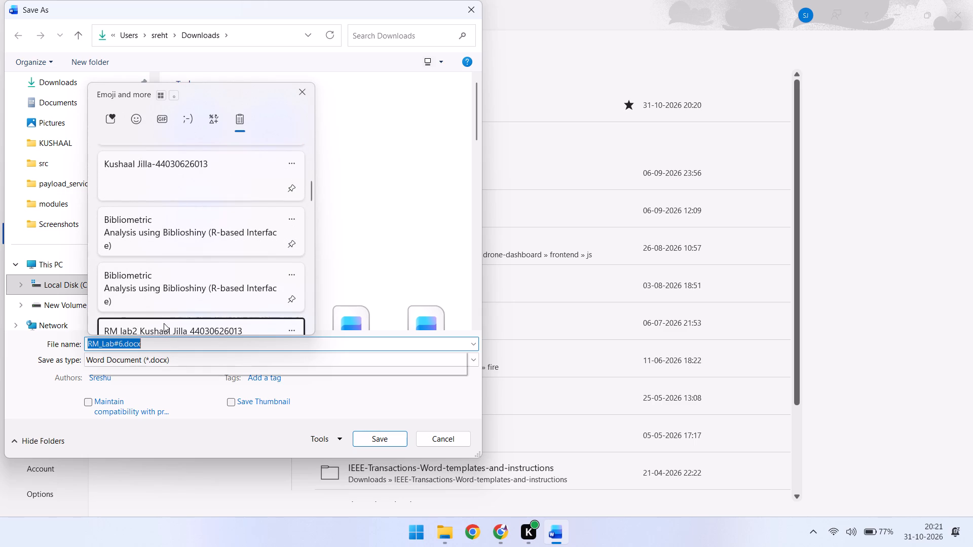
click(115, 344)
key(BackSpace)
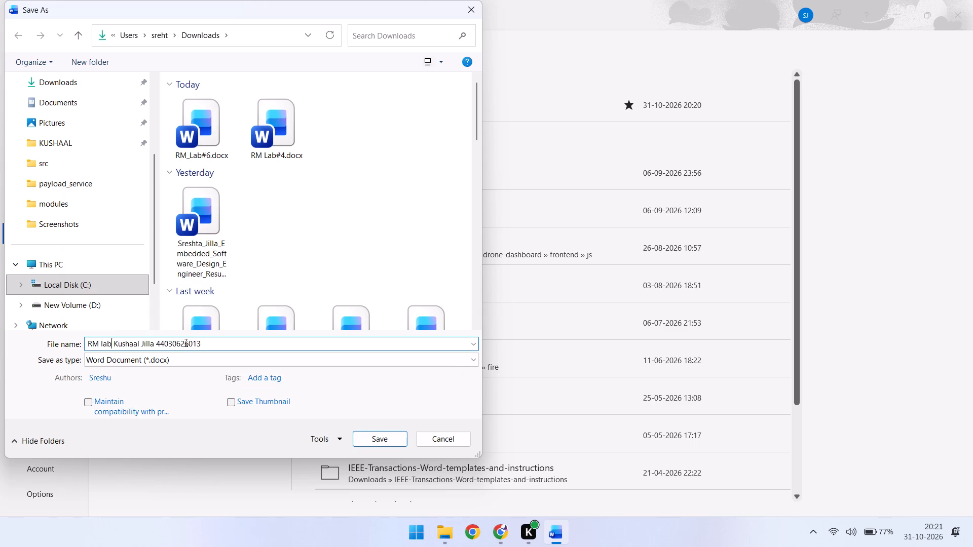
key(6)
click(222, 361)
click(125, 431)
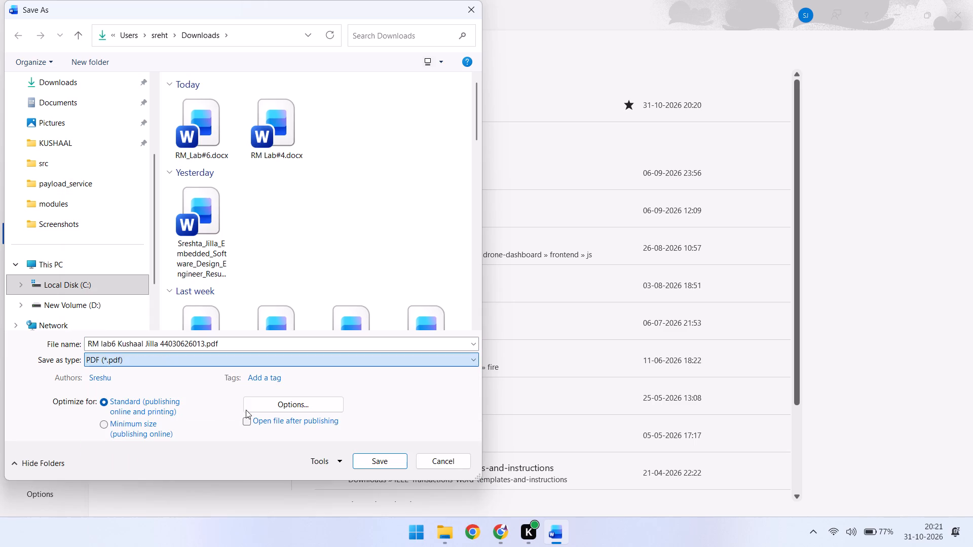
click(380, 459)
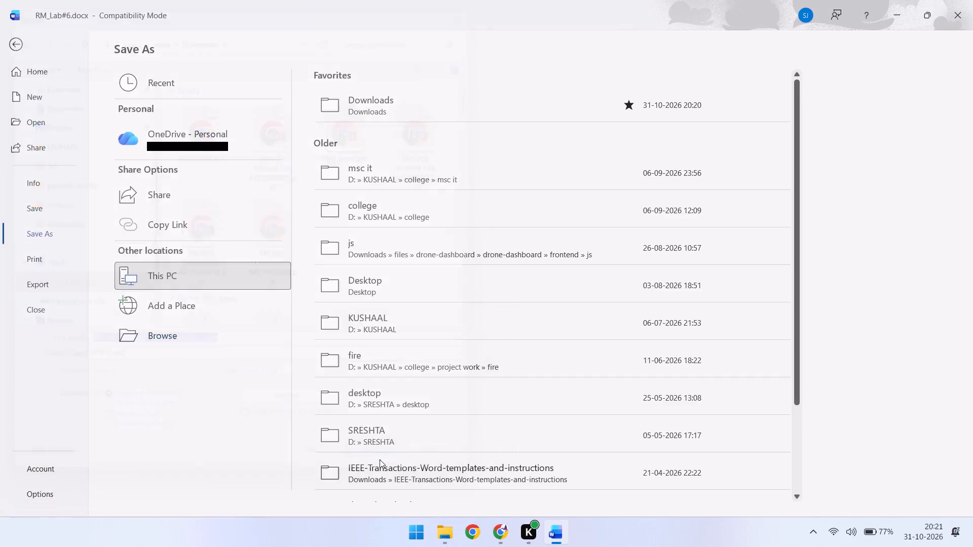
Switch to Chrome and attach the newly saved RM lab6 PDF from Downloads to the RM Lab#6 assignment.
click(493, 527)
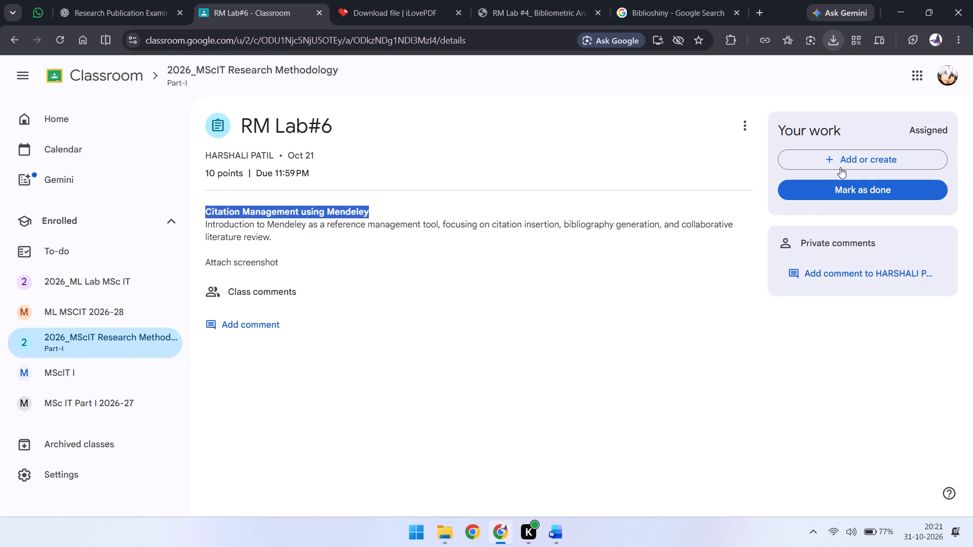
click(845, 161)
click(827, 251)
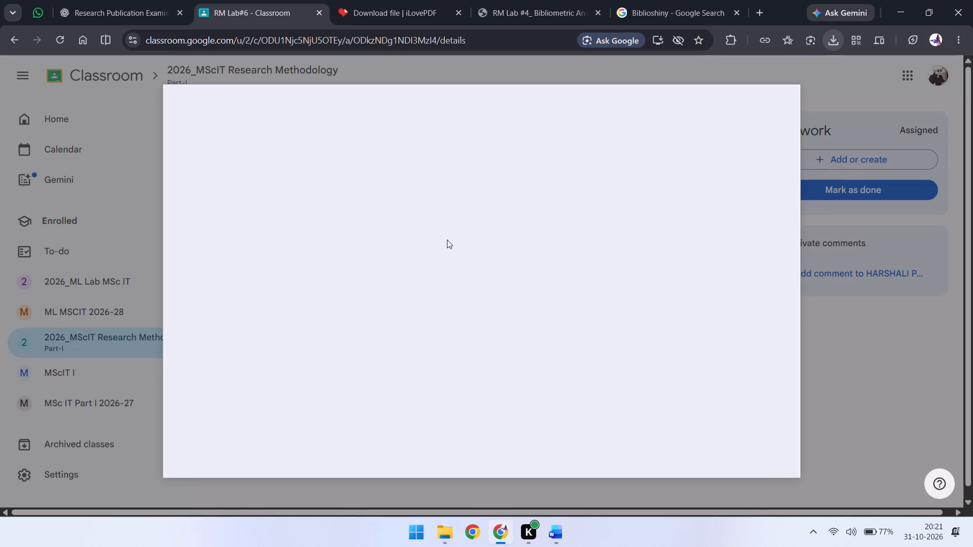
click(480, 347)
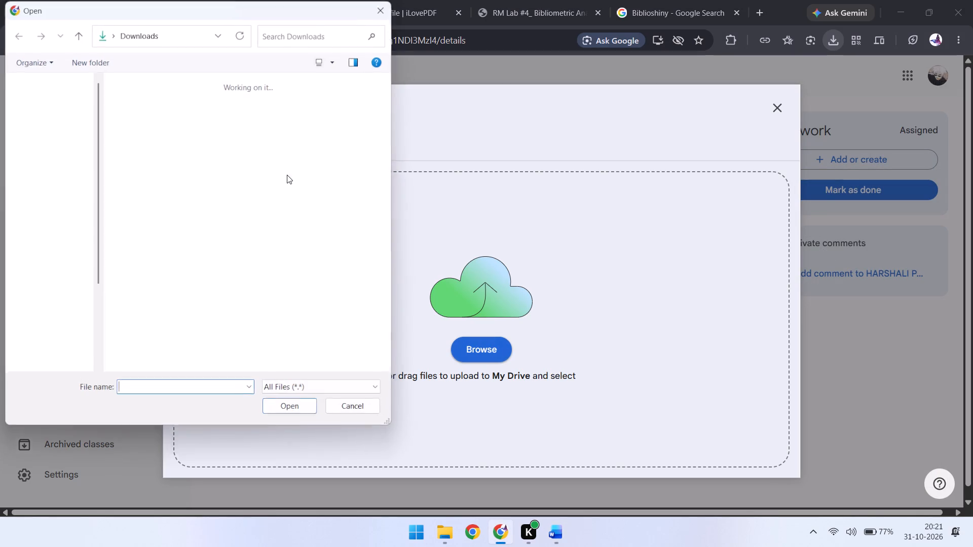
click(153, 130)
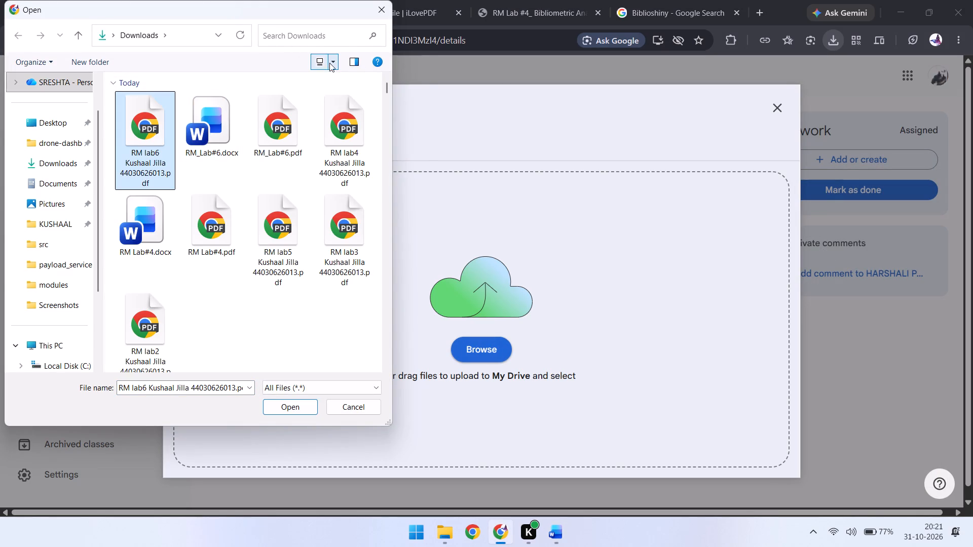
click(330, 62)
click(328, 92)
click(336, 64)
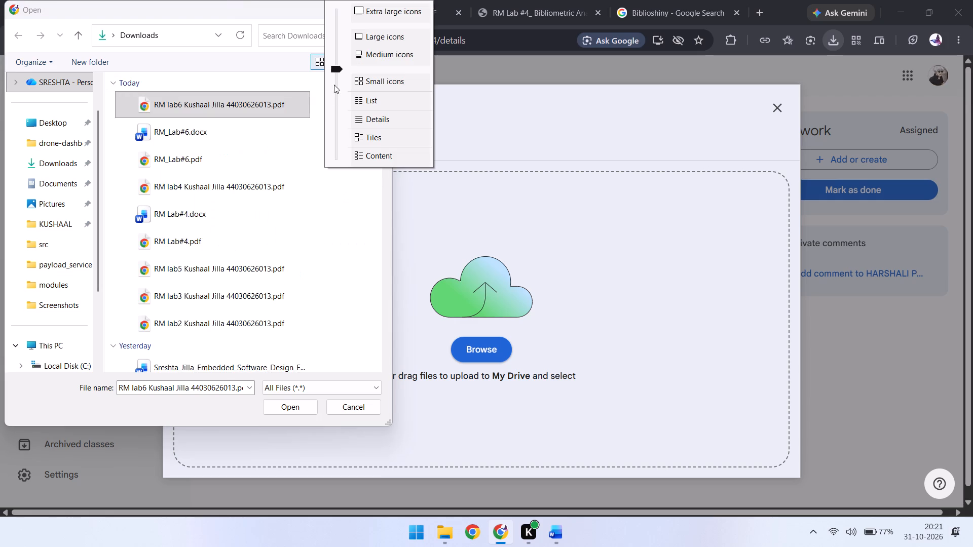
drag(334, 68, 343, 129)
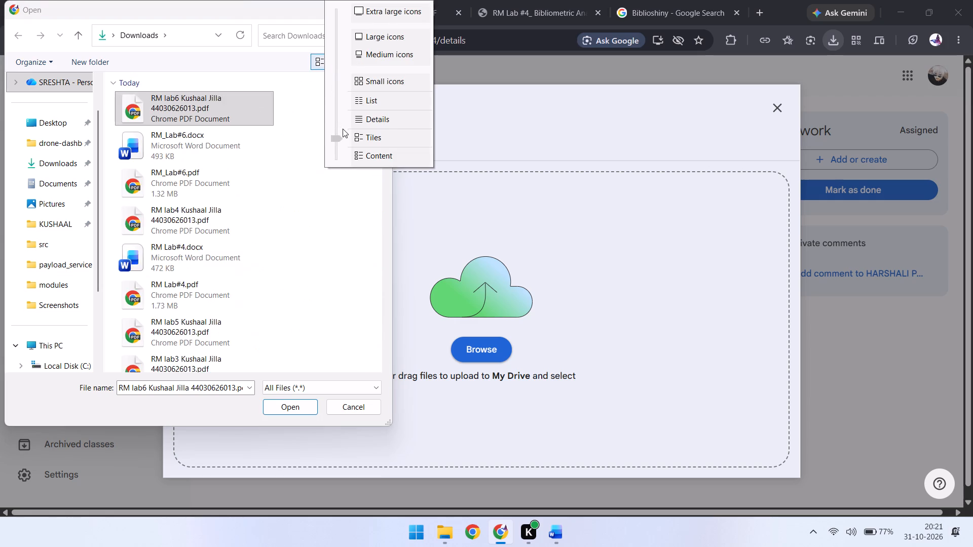
drag(343, 129, 341, 119)
click(201, 114)
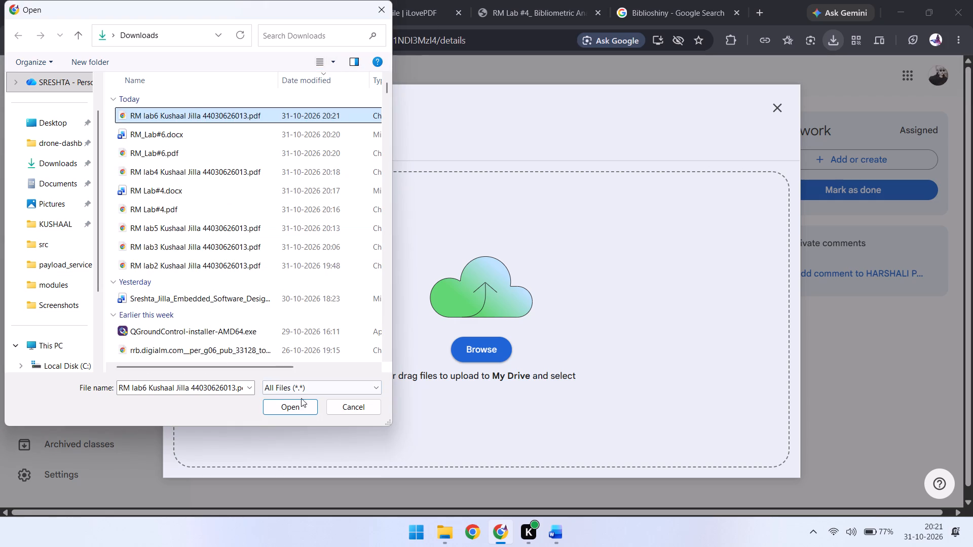
click(299, 404)
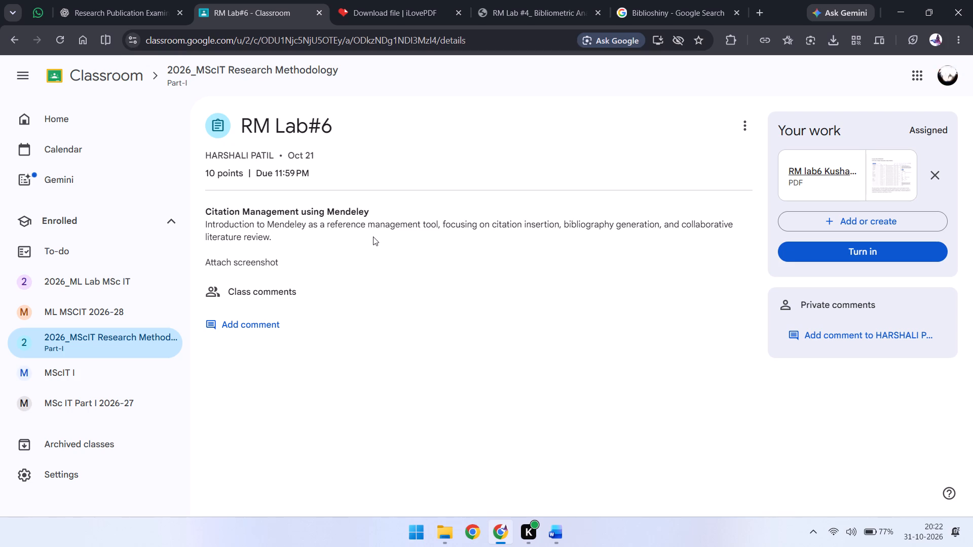
Turn in the RM Lab#6 assignment with the attached PDF.
click(854, 254)
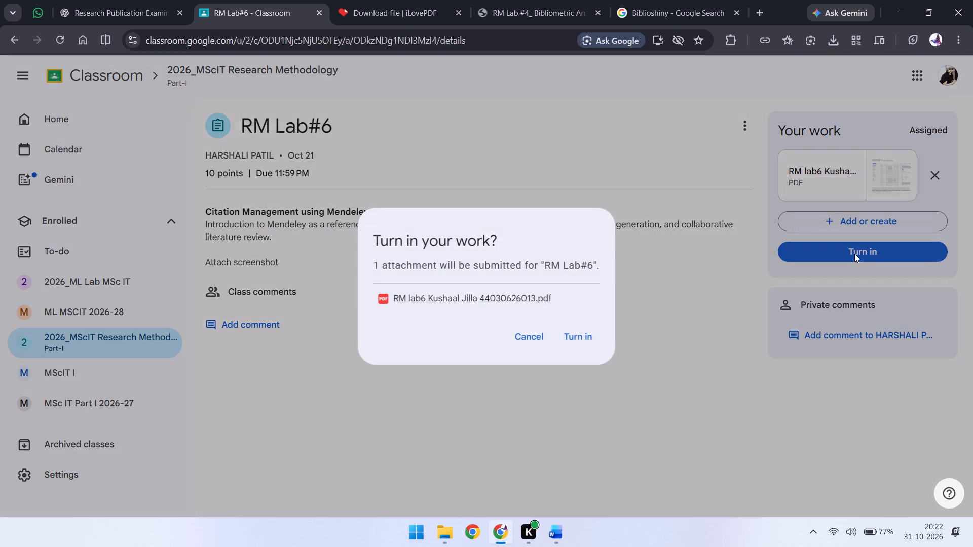
click(589, 330)
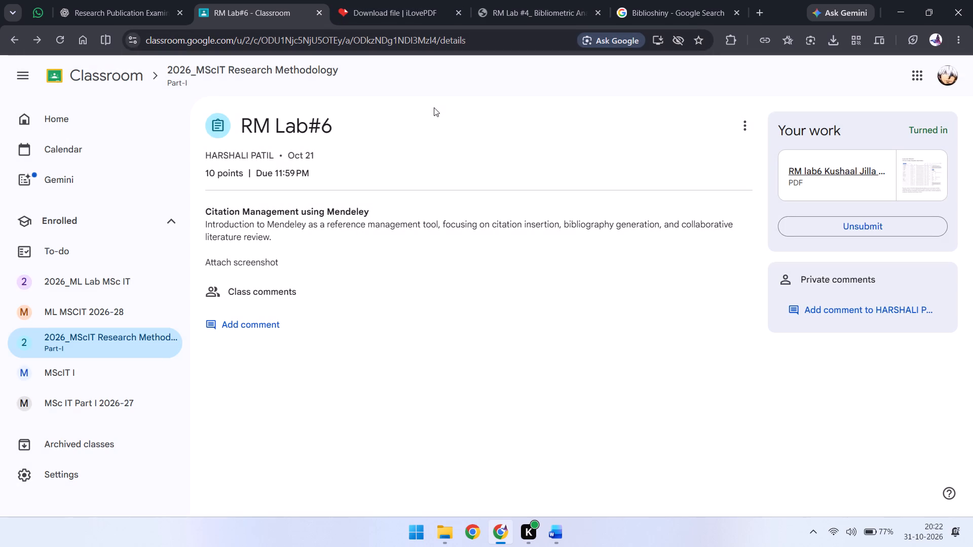
click(19, 38)
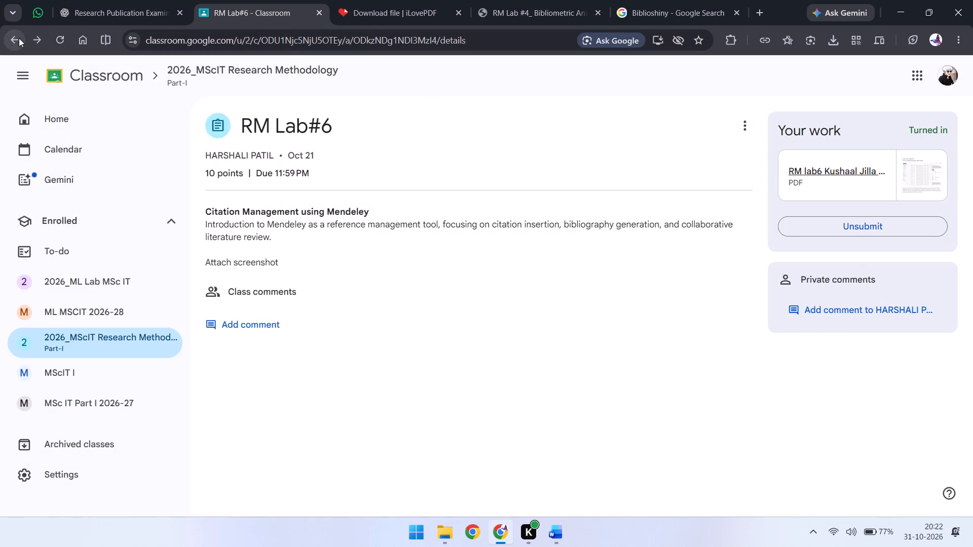
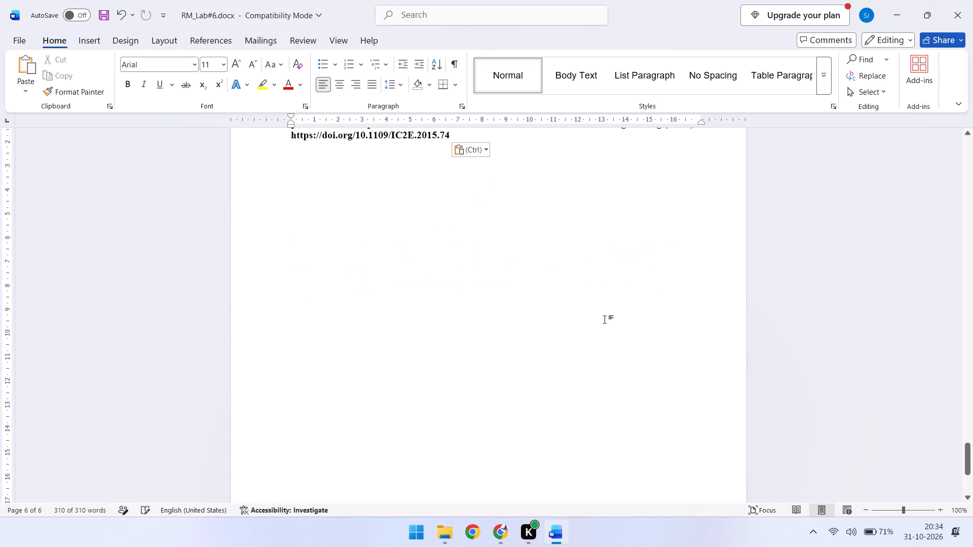
drag(971, 449, 968, 408)
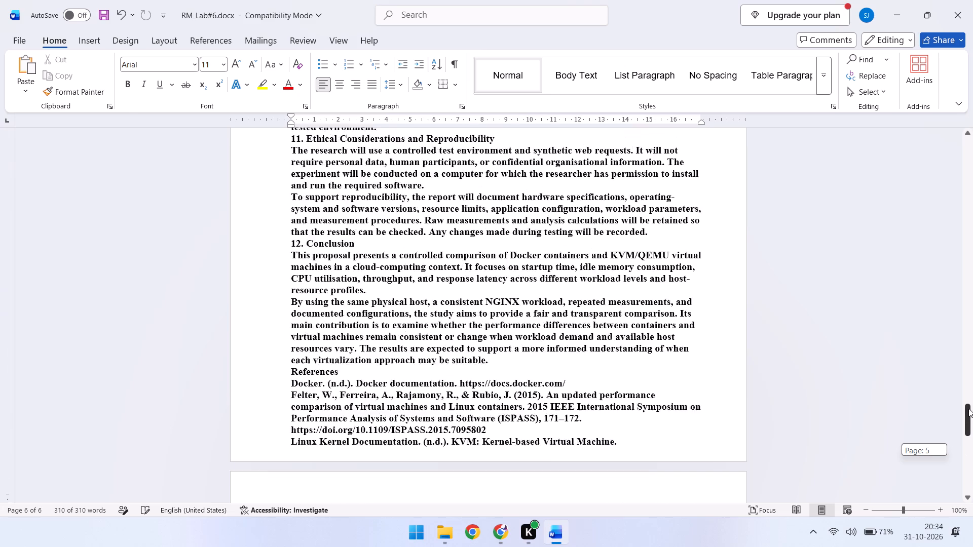
Delete all of the bold pasted proposal text from the document and turn off bold formatting.
drag(968, 408, 969, 401)
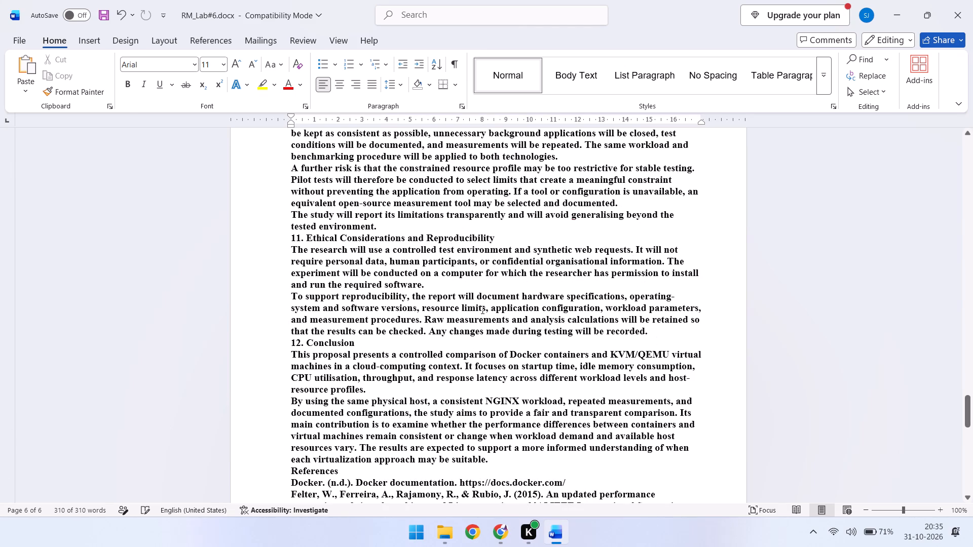
key(ctrl+a)
key(BackSpace)
scroll(354, 192, up, 2)
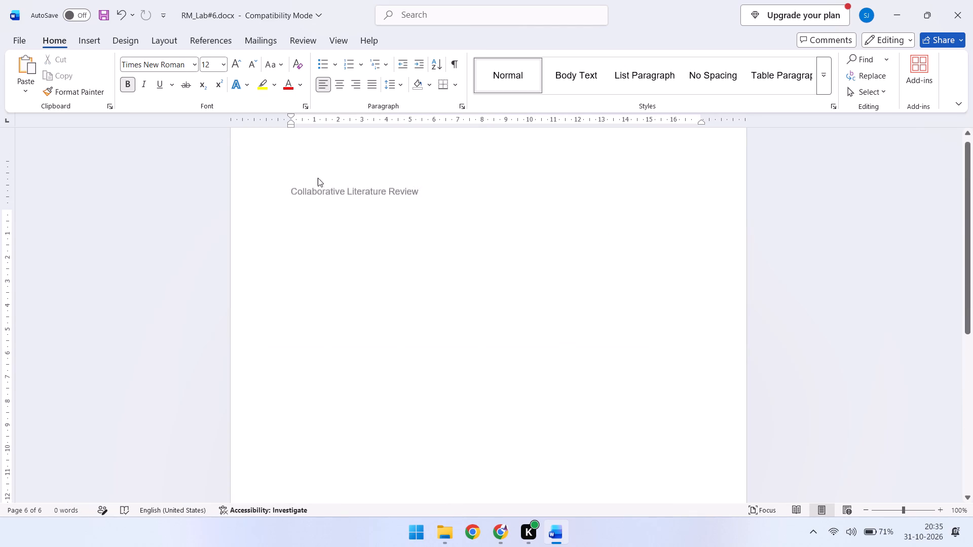
click(126, 82)
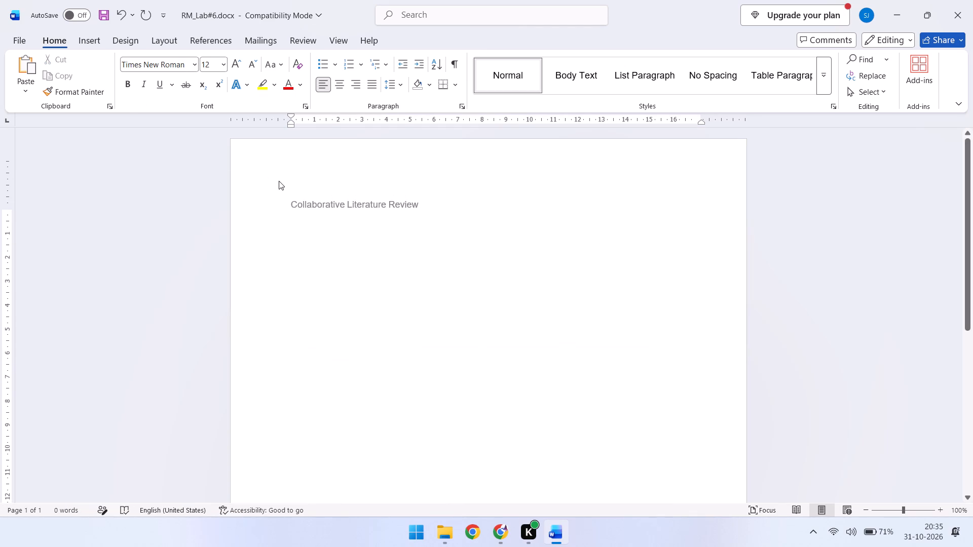
Delete the "Collaborative Literature Review" text from the page header and return to the document body.
triple_click(410, 218)
triple_click(404, 207)
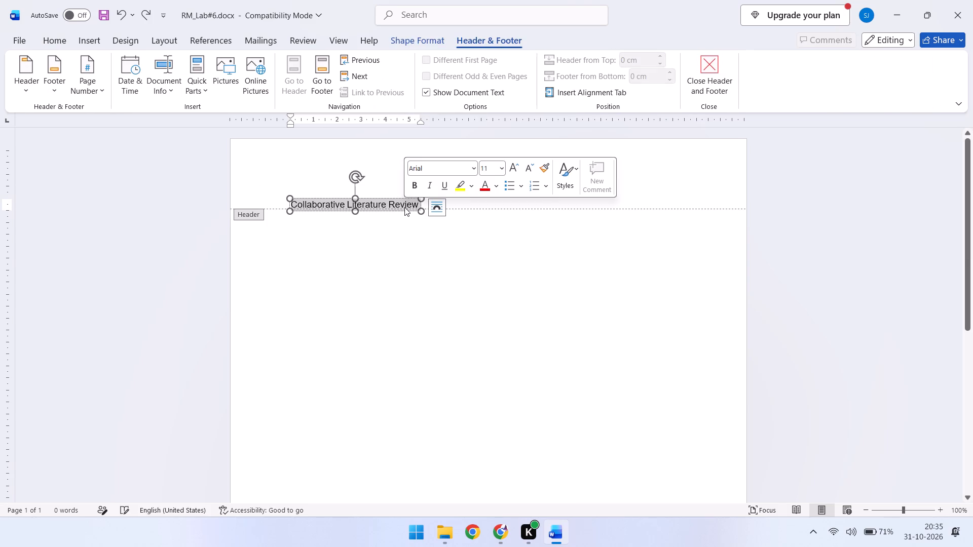
key(BackSpace)
click(529, 312)
drag(972, 215, 972, 363)
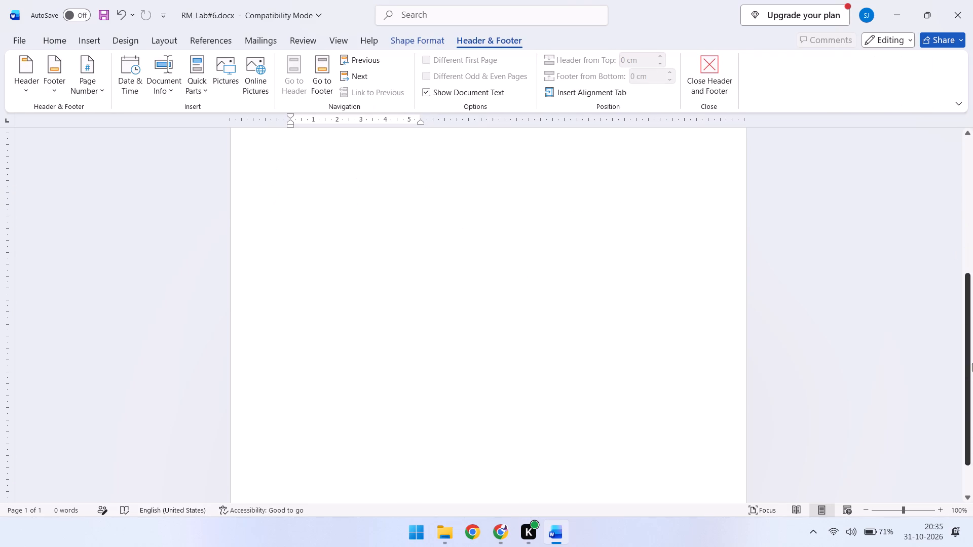
drag(972, 363, 972, 415)
click(518, 317)
drag(972, 339, 969, 132)
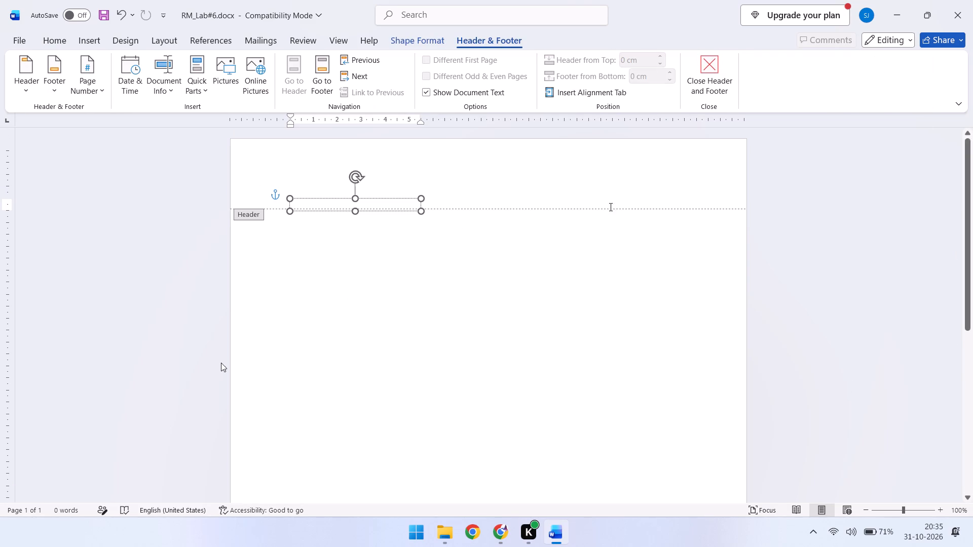
click(221, 363)
drag(237, 351, 242, 348)
click(330, 267)
triple_click(344, 263)
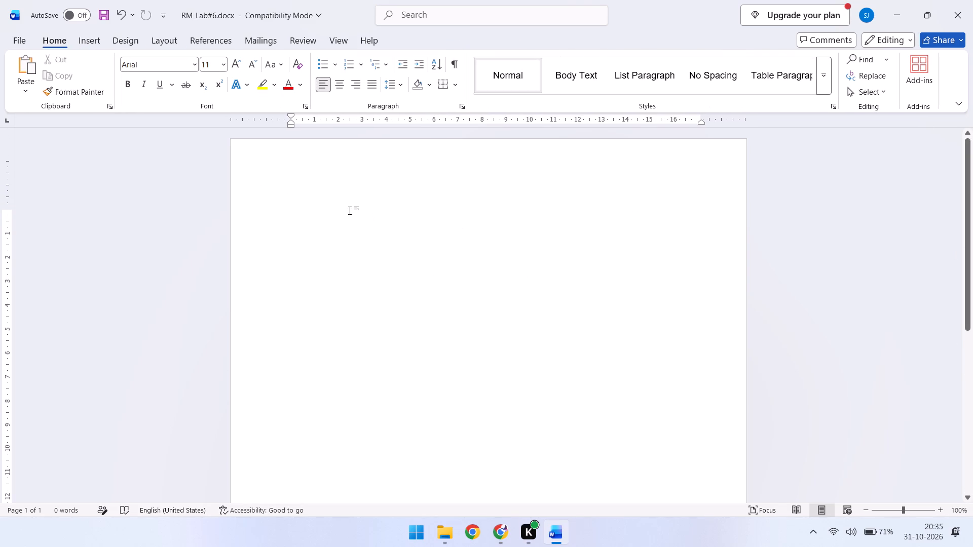
Set the font to Times New Roman and paste the copied research proposal into the empty document body.
click(348, 209)
click(195, 61)
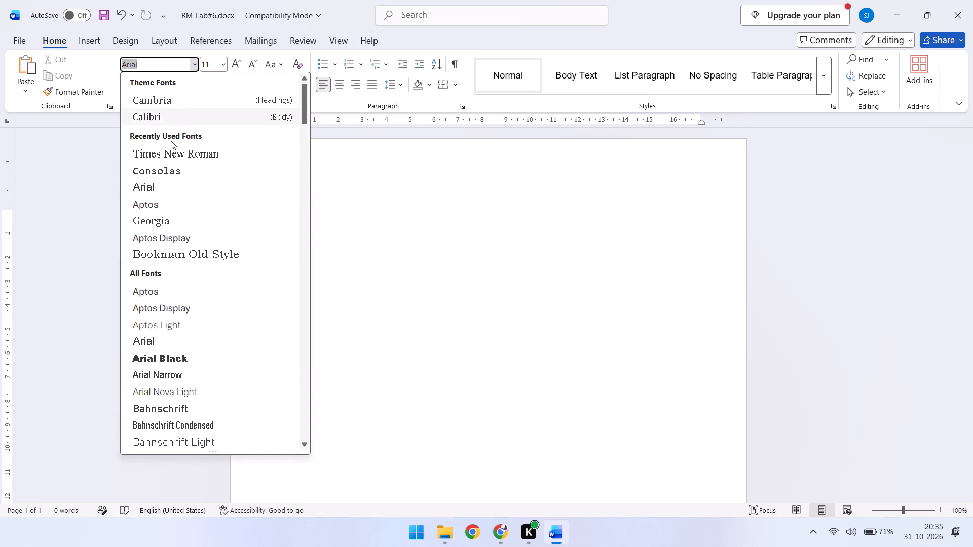
click(165, 150)
click(293, 187)
key(ctrl+v)
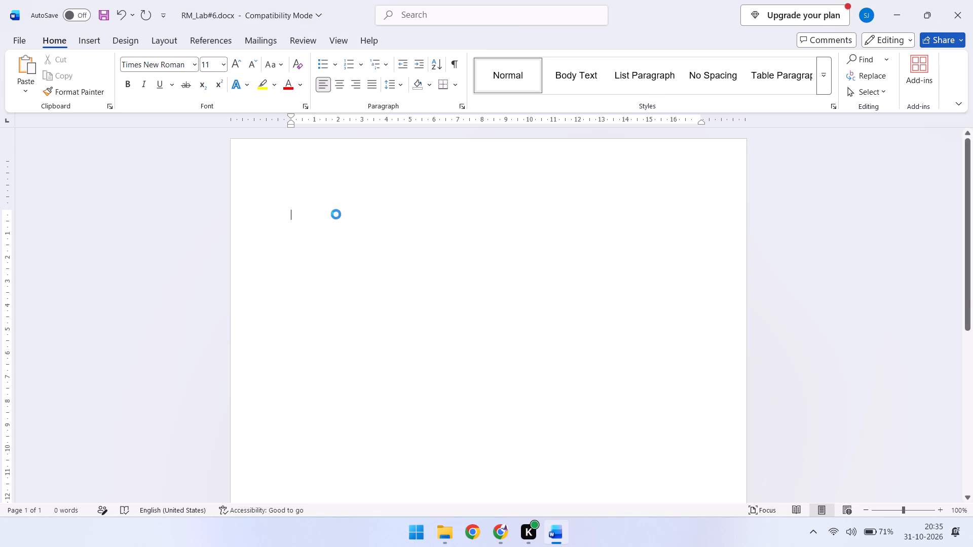
drag(966, 420, 972, 403)
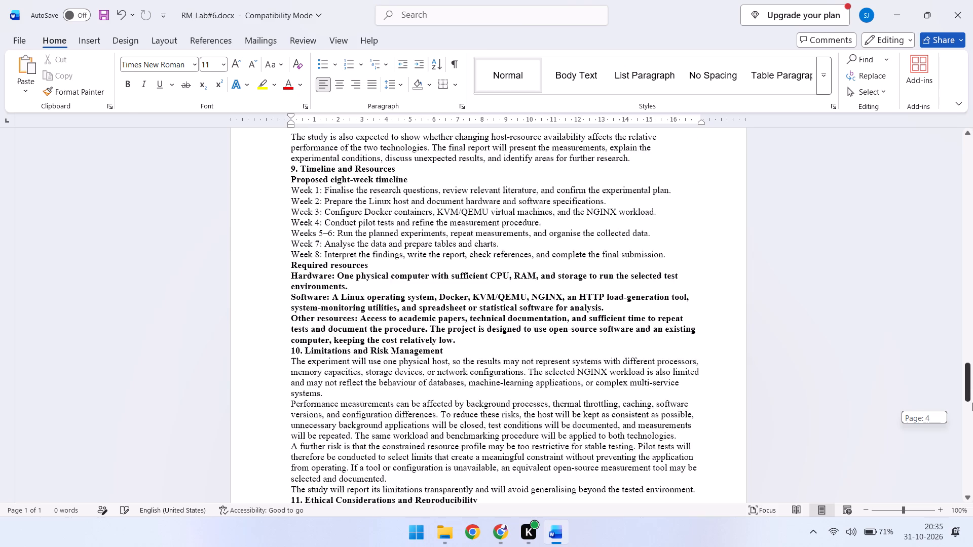
drag(972, 403, 972, 153)
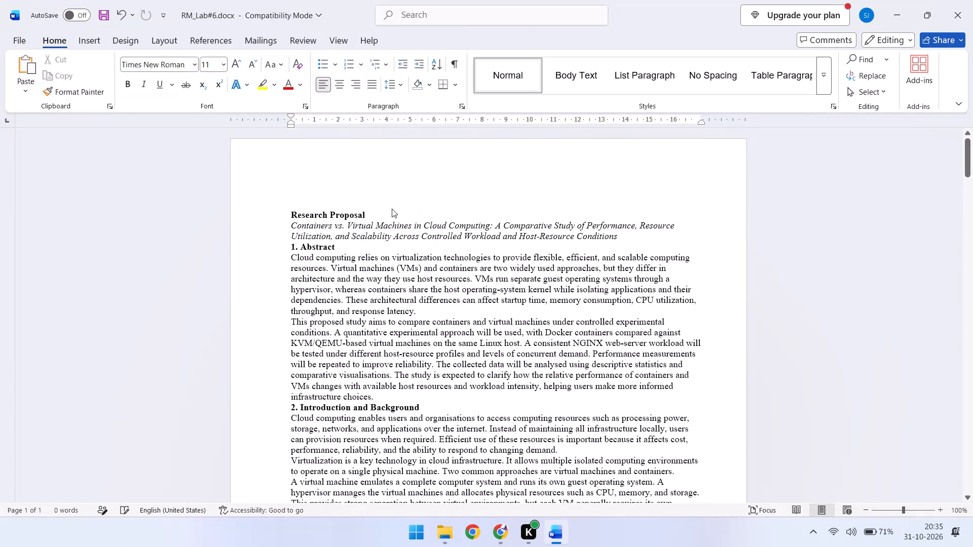
Add space after every paragraph in the whole document.
click(455, 274)
key(ctrl+a)
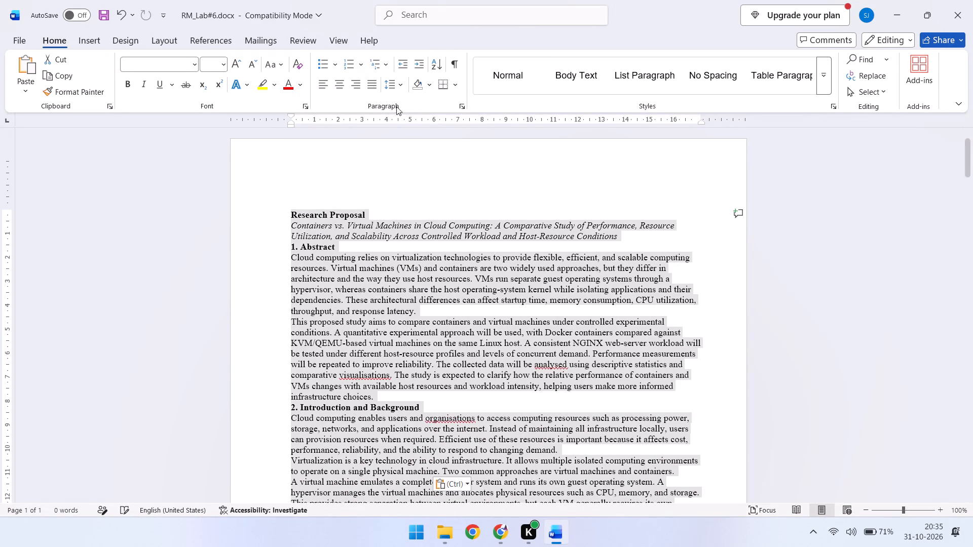
click(402, 89)
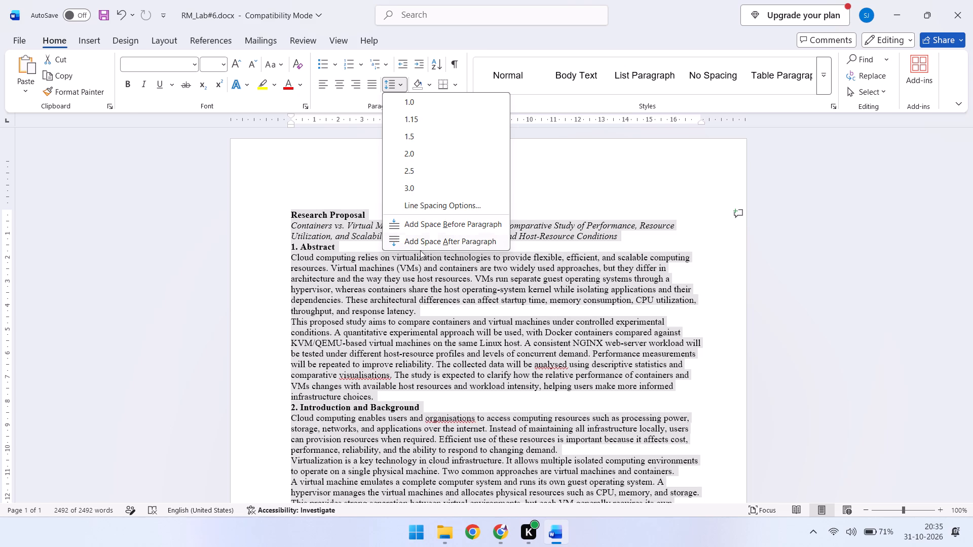
click(435, 241)
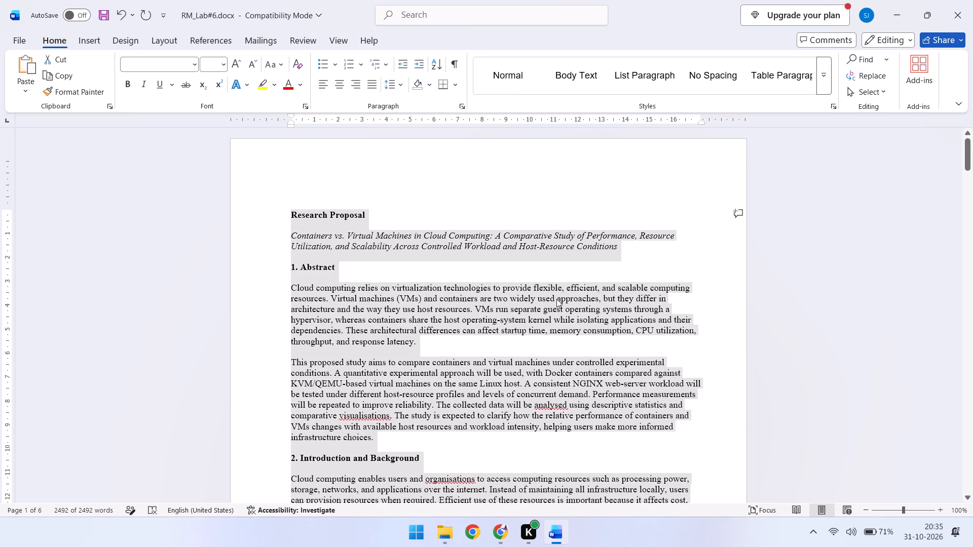
click(556, 299)
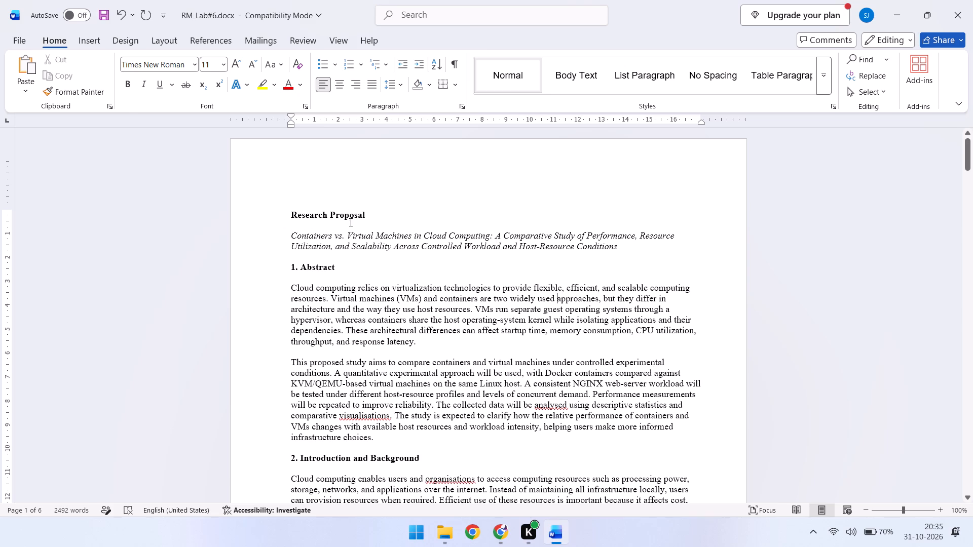
Format the "Containers vs. Virtual Machines in Cloud Computing" title as non-italic, 14 pt and bold.
drag(292, 233, 584, 243)
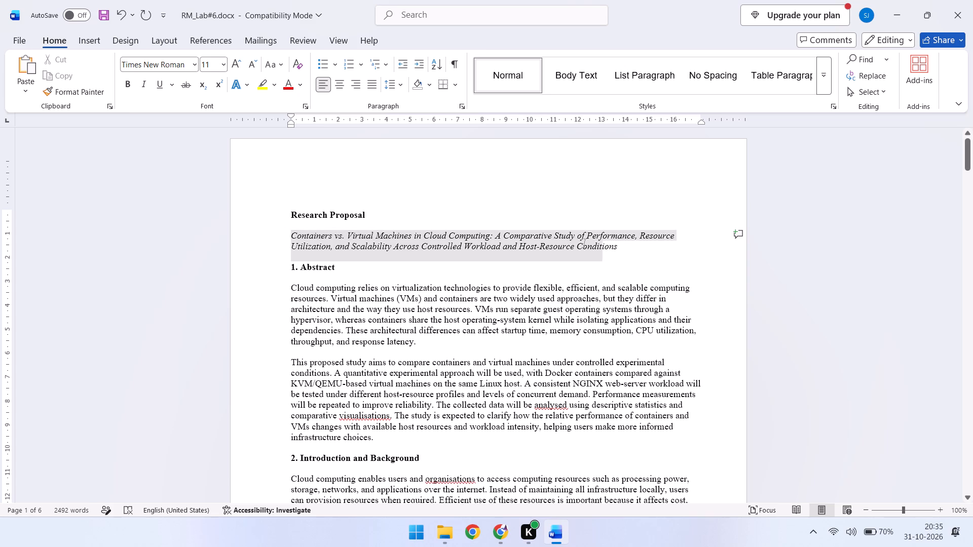
drag(584, 243, 622, 249)
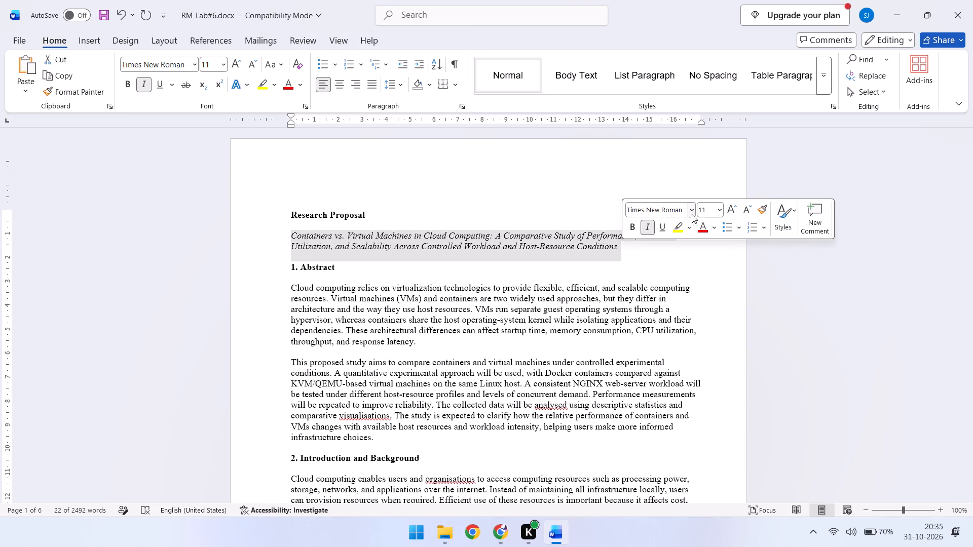
click(648, 224)
click(719, 210)
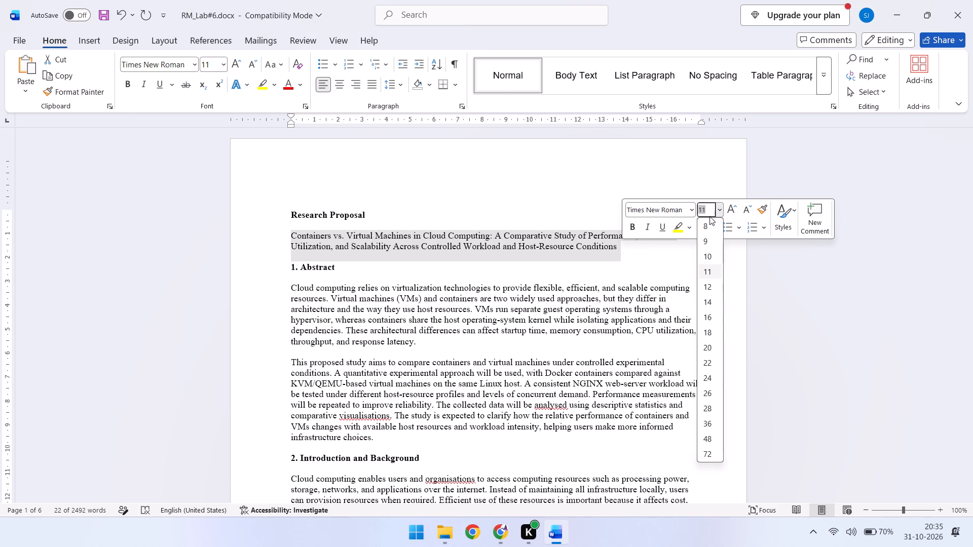
click(709, 302)
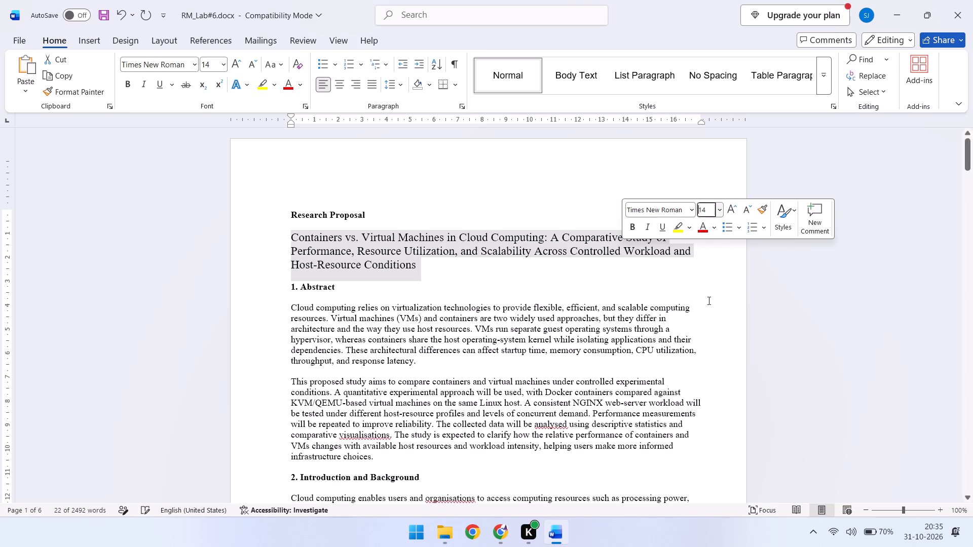
click(635, 227)
click(492, 273)
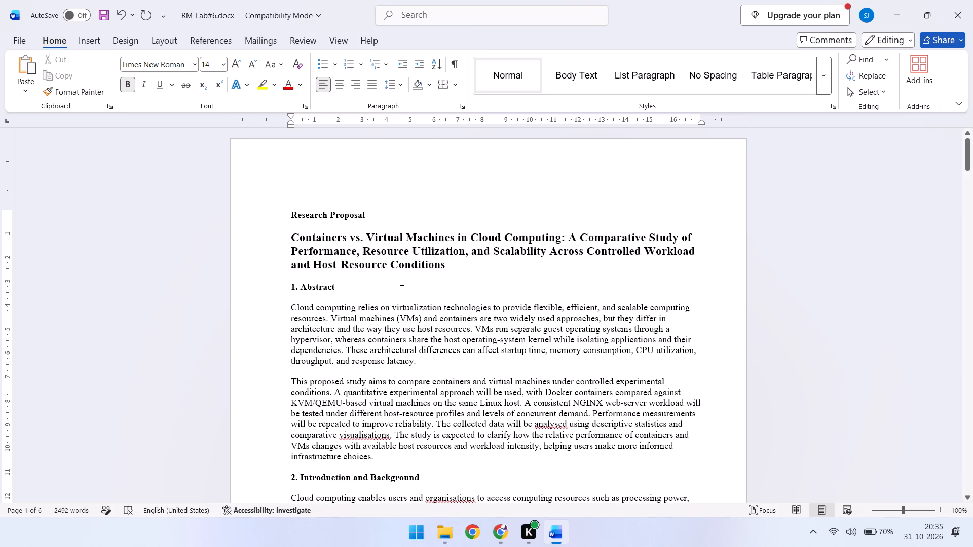
click(399, 288)
Insert a line below the "Research Proposal" heading with the student's name and ID number.
click(408, 180)
key(Return)
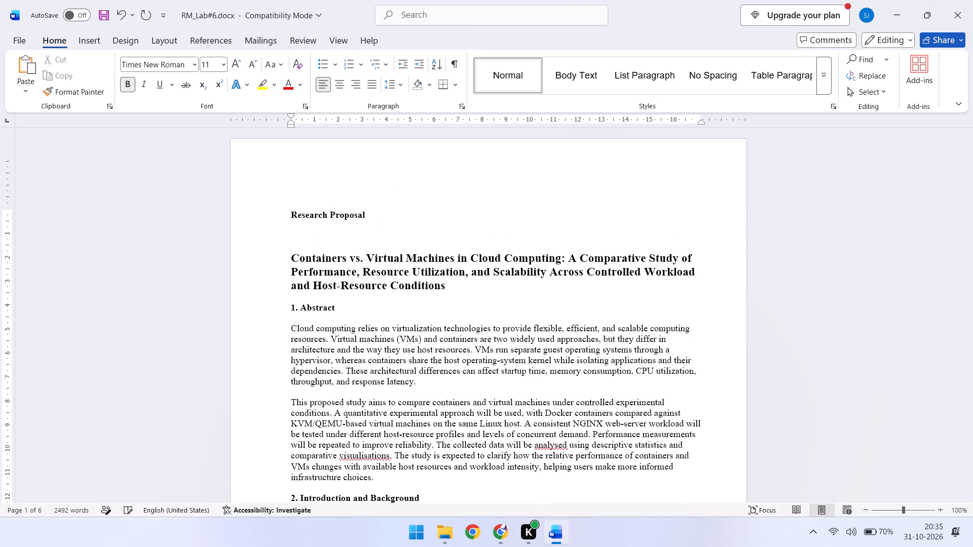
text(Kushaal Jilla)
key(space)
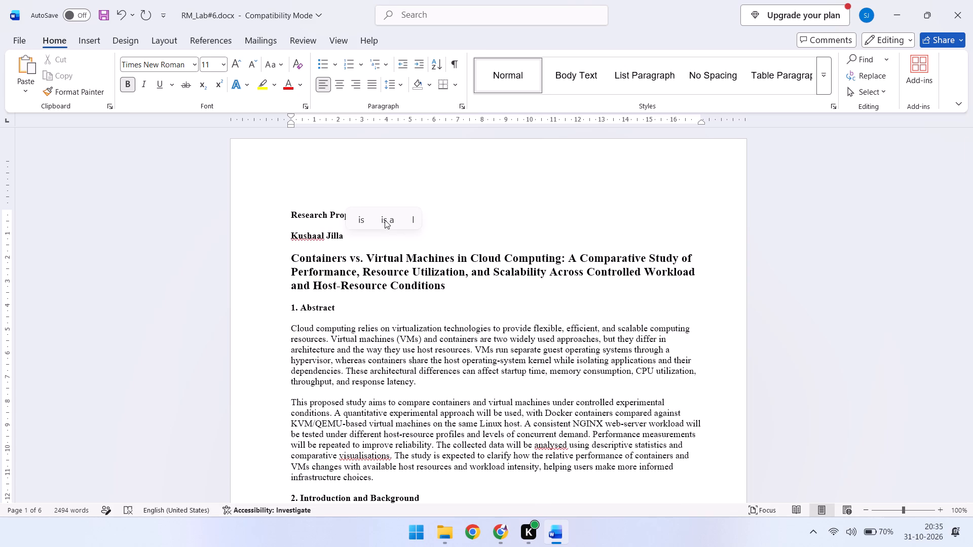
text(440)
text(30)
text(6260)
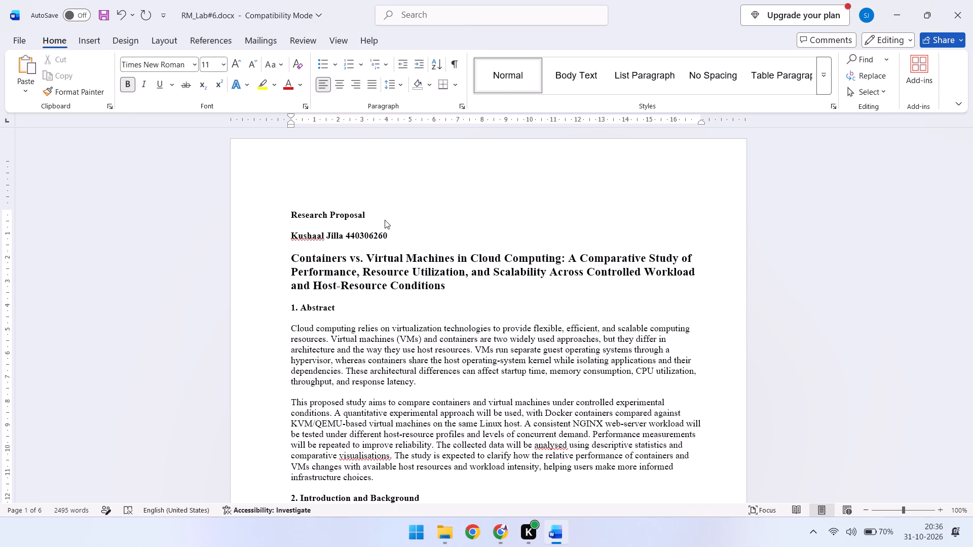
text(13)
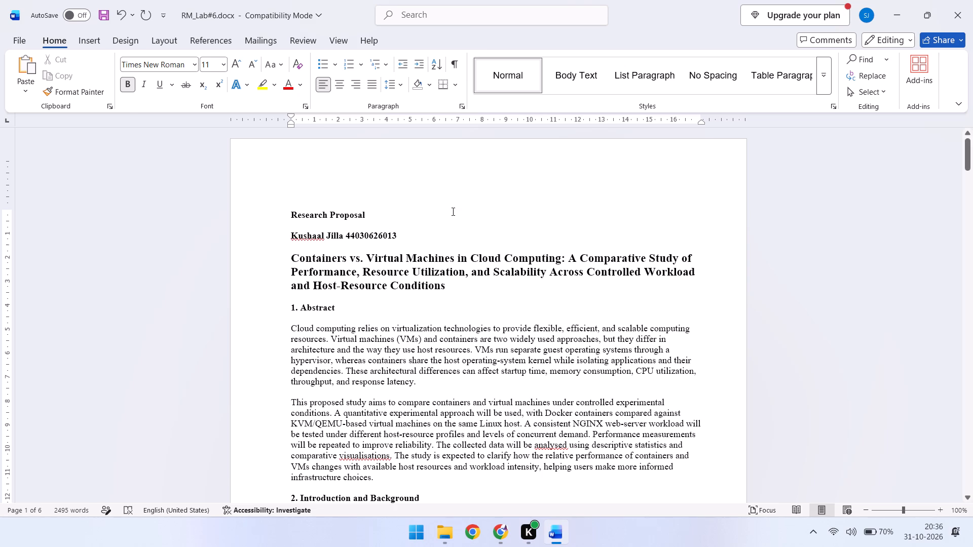
Remove the bold from the descriptions following the Hardware, Software and Other resources labels in the Required resources section.
drag(970, 152, 970, 152)
drag(970, 152, 972, 191)
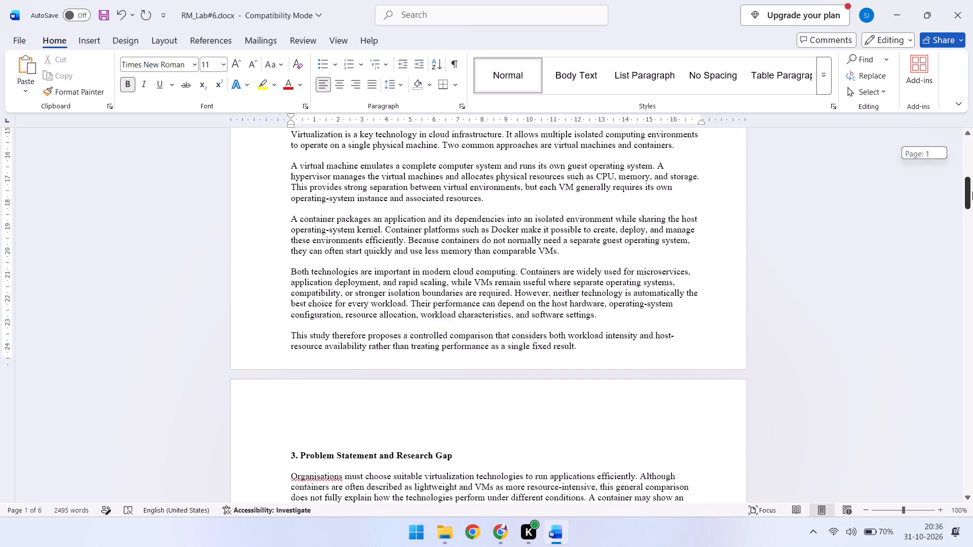
drag(972, 191, 972, 238)
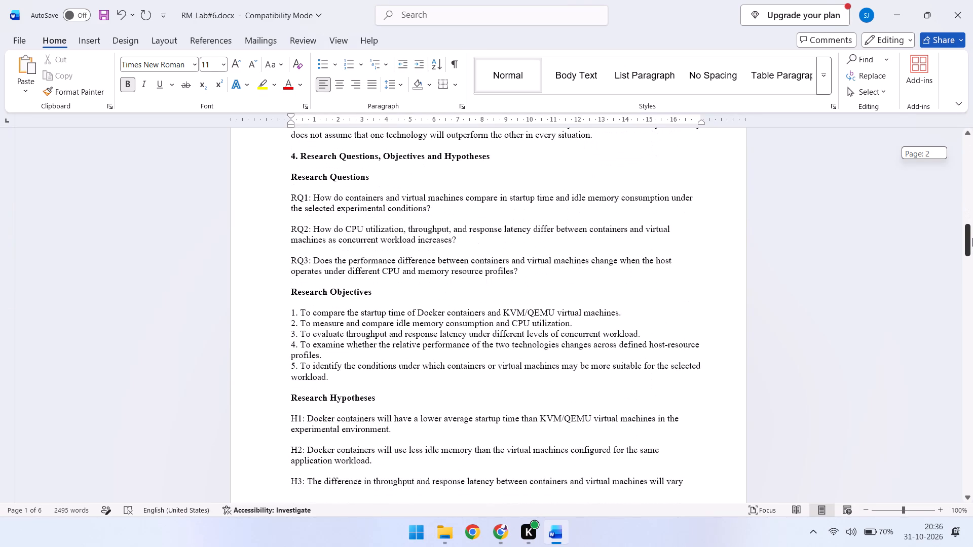
drag(972, 238, 972, 252)
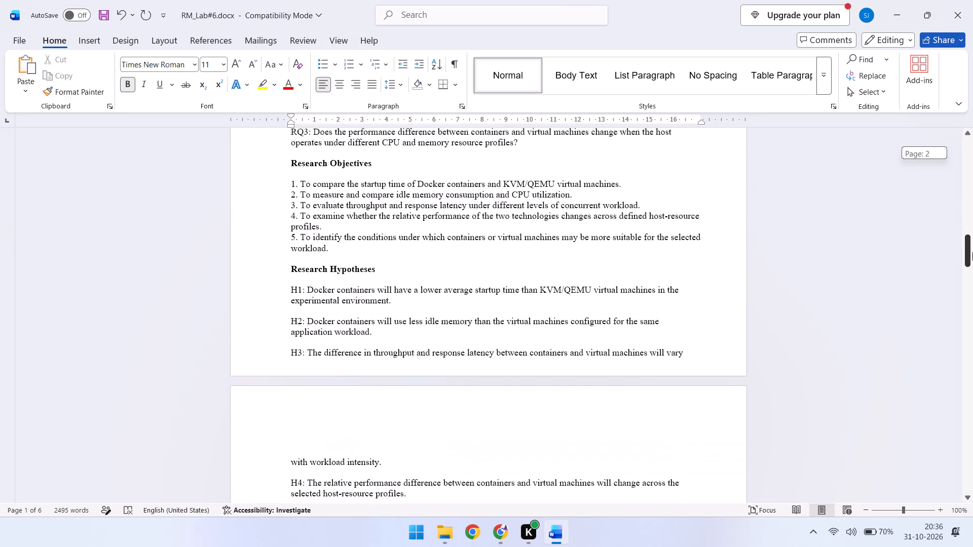
drag(972, 252, 972, 357)
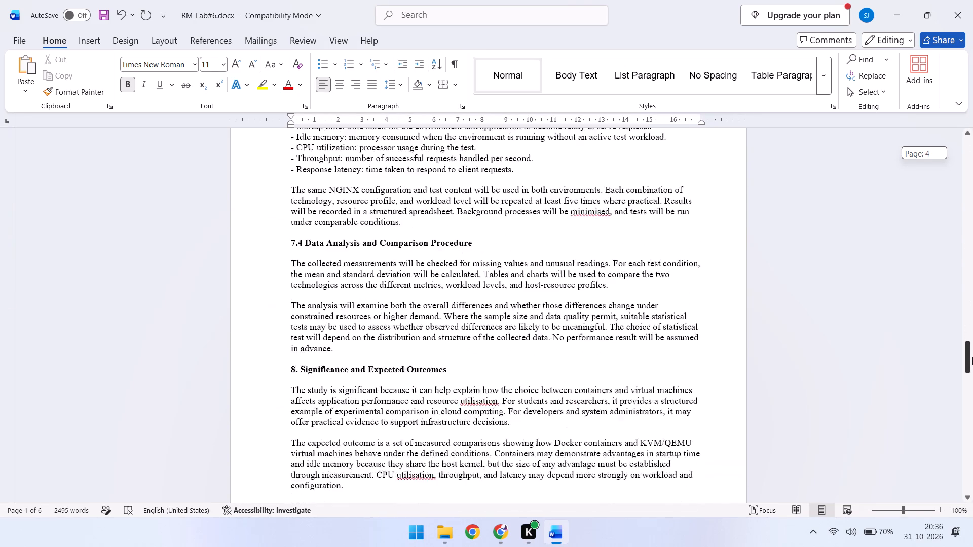
drag(972, 357, 972, 408)
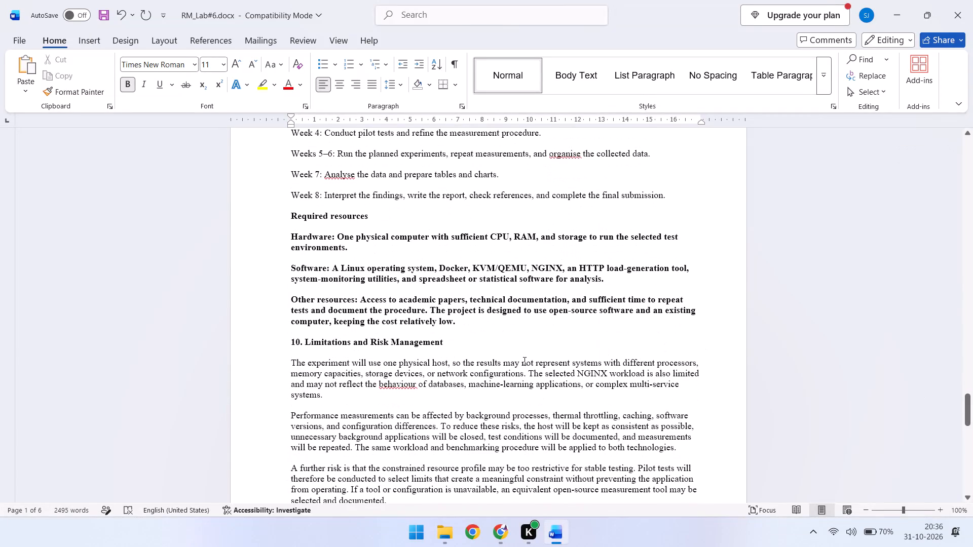
drag(473, 323, 359, 299)
key(ctrl+b)
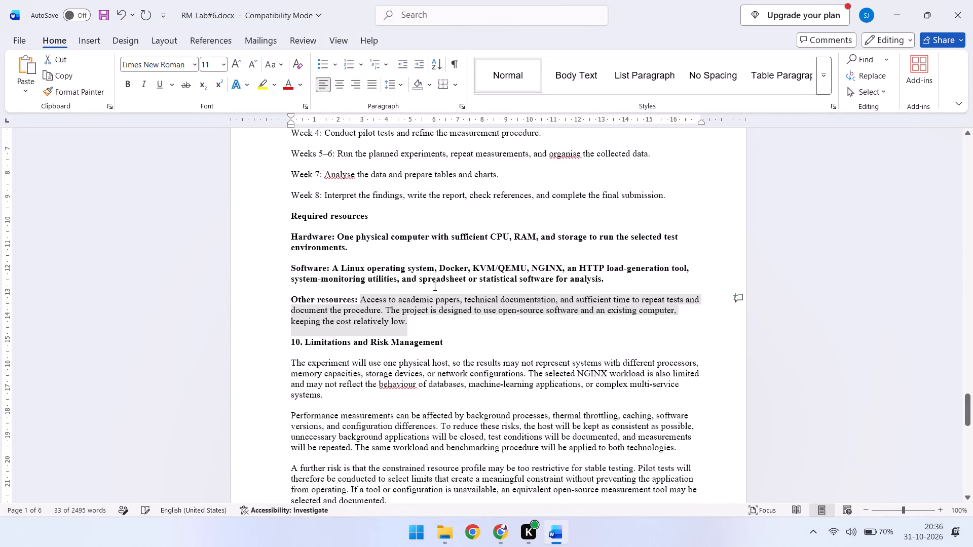
drag(616, 280, 333, 268)
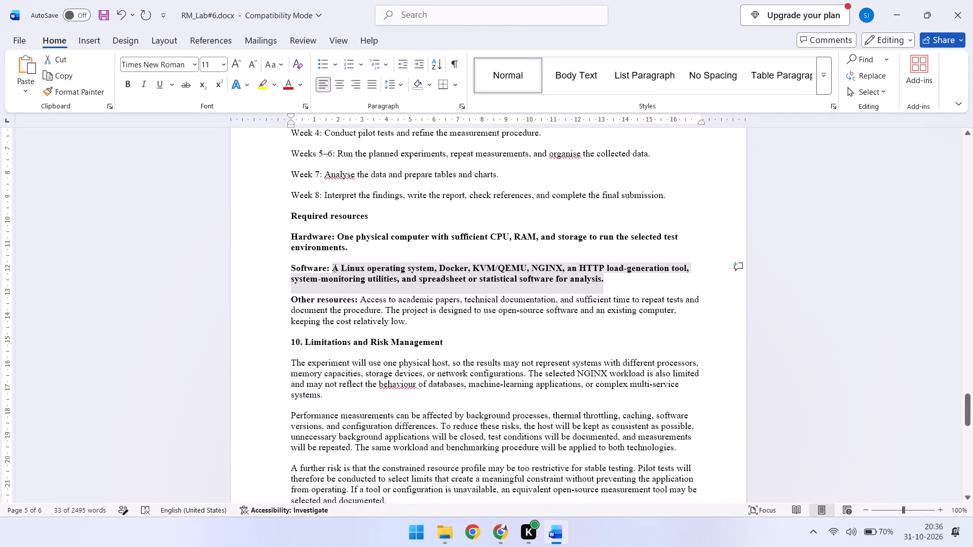
drag(333, 268, 334, 268)
key(ctrl+b)
drag(370, 248, 343, 244)
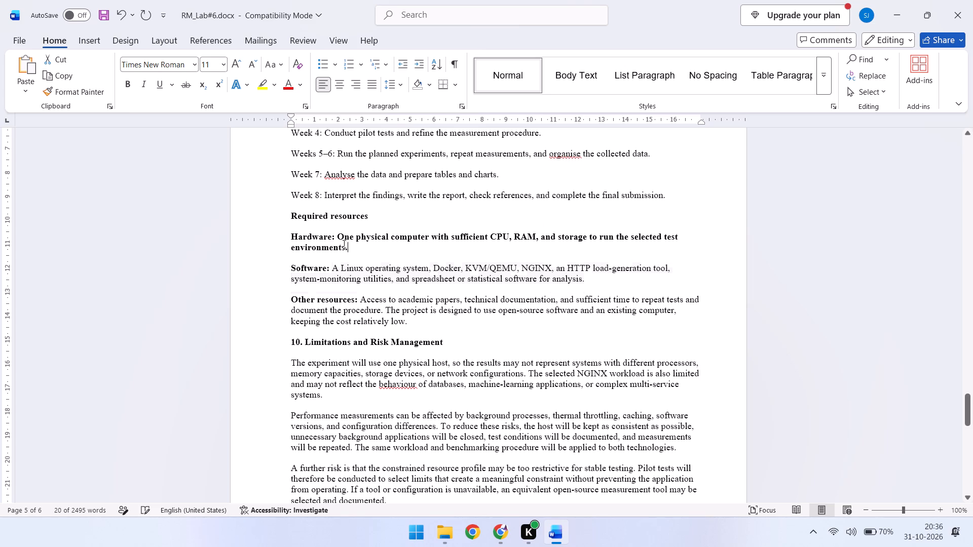
drag(343, 244, 337, 238)
key(ctrl+b)
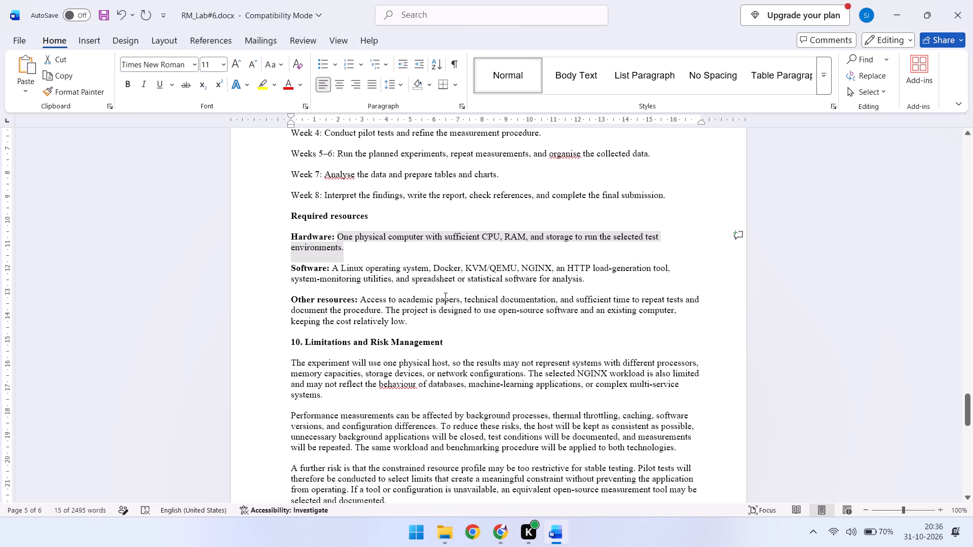
Insert an empty line before the "11. Ethical Considerations and Reproducibility" heading to push it onto the next page.
scroll(535, 306, down, 4)
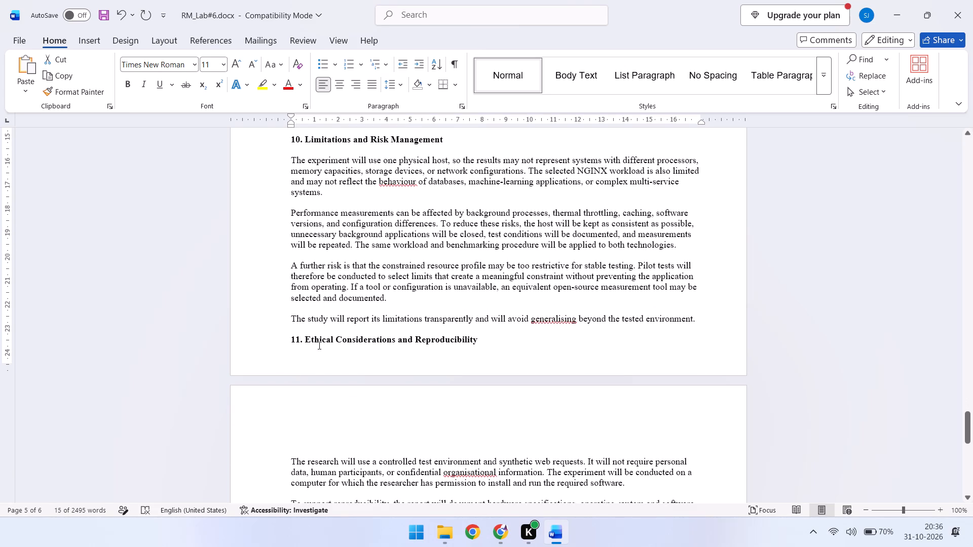
click(288, 338)
key(Return)
Delete the Docker documentation entry from the References list.
scroll(376, 338, down, 1)
scroll(376, 338, up, 1)
scroll(376, 338, down, 5)
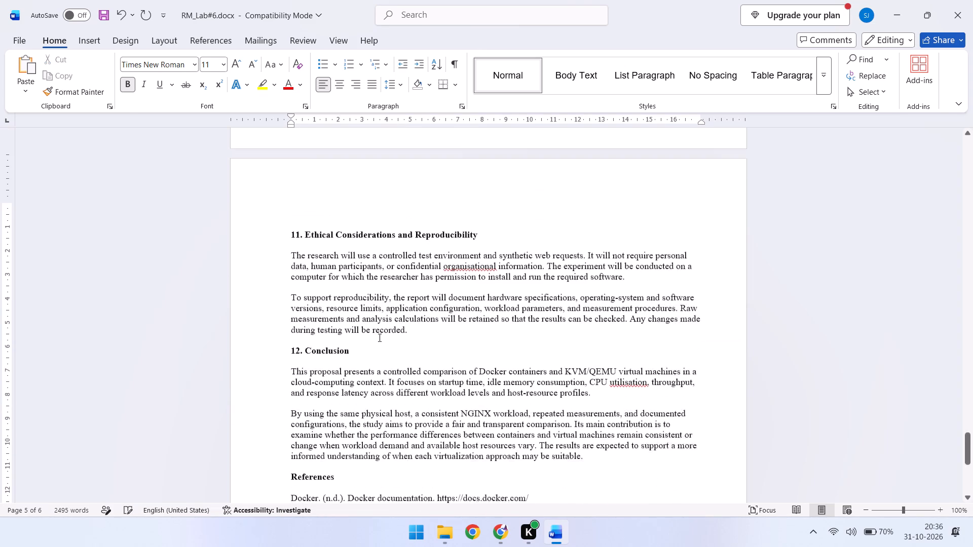
scroll(381, 337, down, 2)
scroll(381, 337, up, 2)
scroll(381, 337, down, 4)
scroll(381, 337, up, 2)
scroll(381, 337, down, 1)
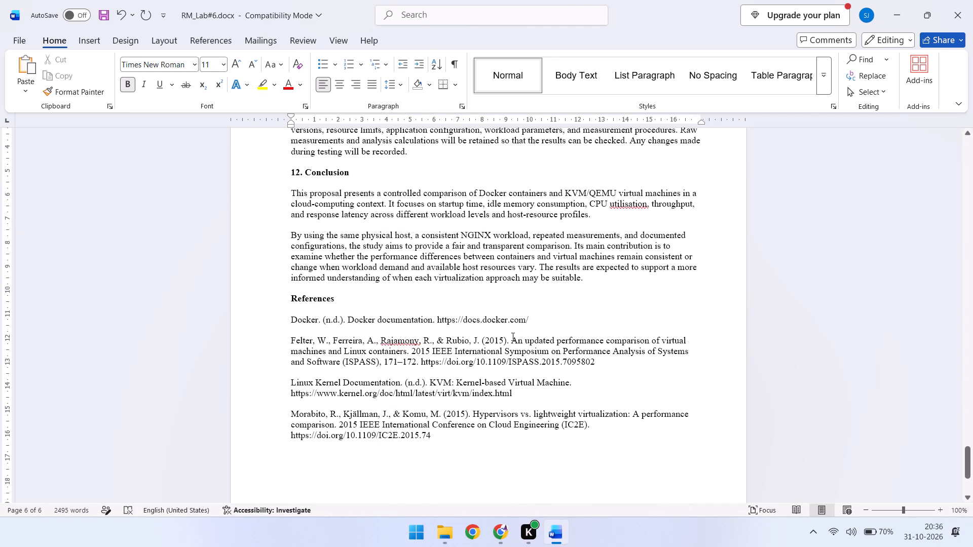
triple_click(542, 323)
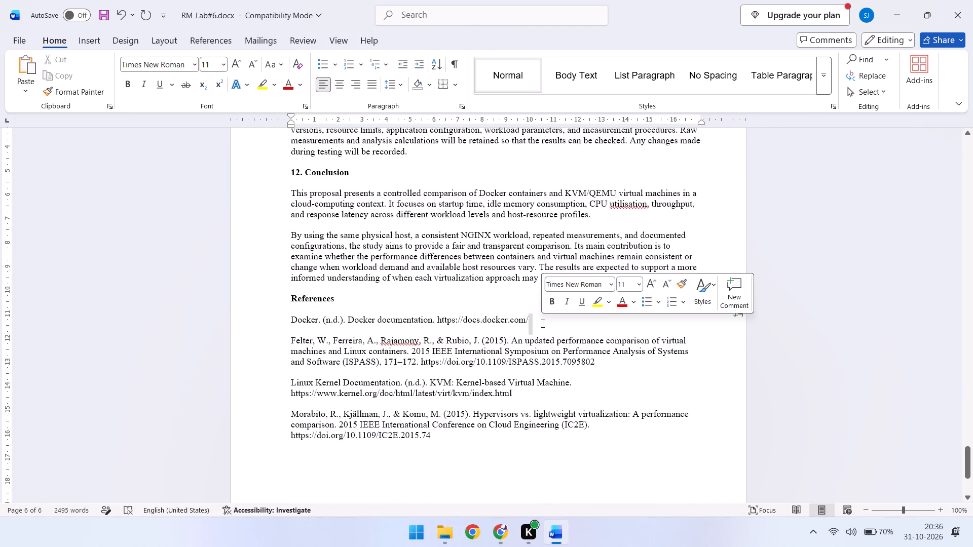
key(BackSpace)
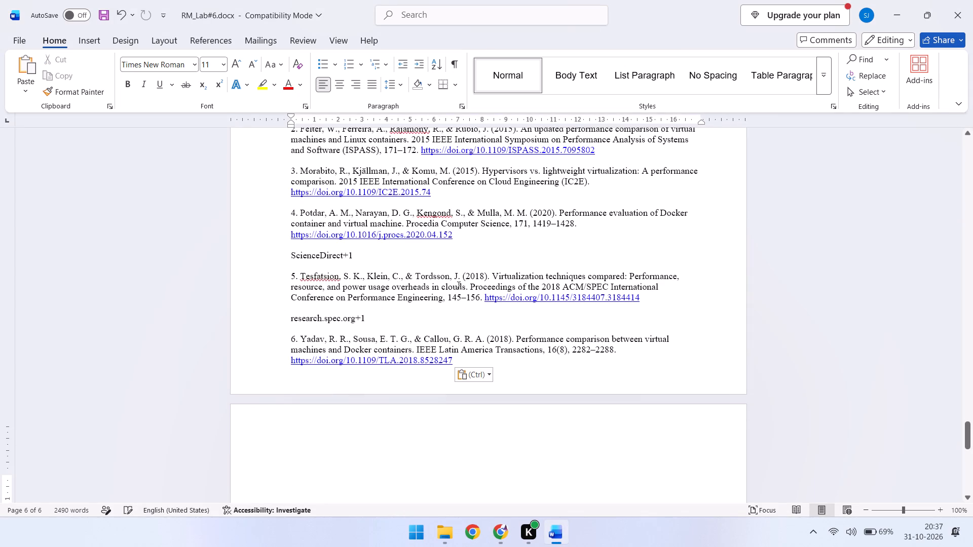
Delete the stray source labels "dblp.org+1", "ScienceDirect+1" and "research.spec.org+1" from between the pasted references.
scroll(458, 286, up, 1)
scroll(397, 183, up, 1)
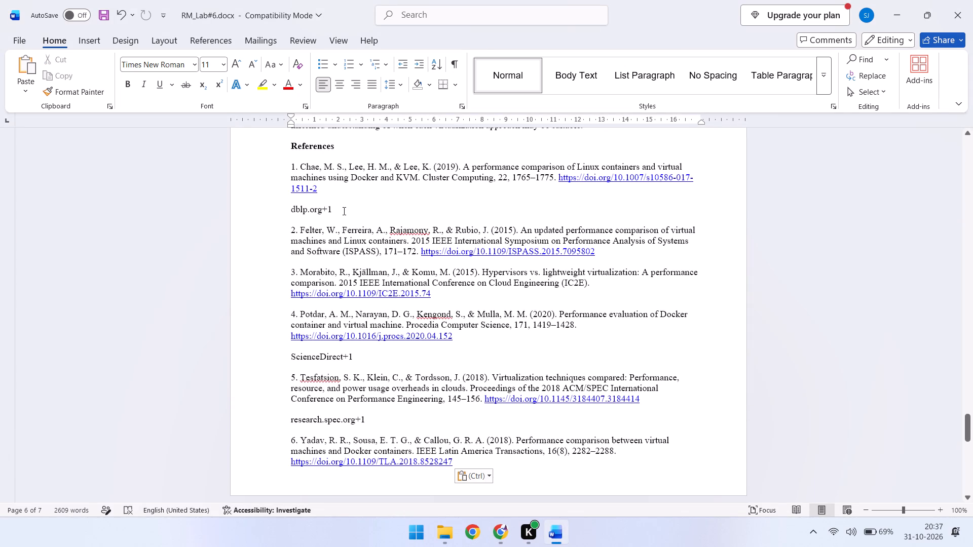
drag(346, 207, 289, 207)
key(BackSpace)
drag(348, 340, 319, 336)
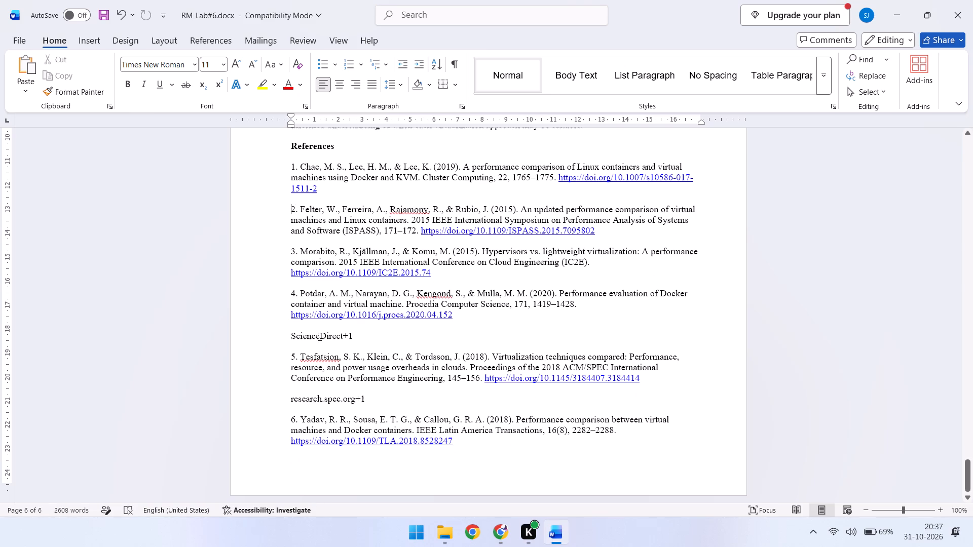
drag(319, 336, 288, 336)
key(BackSpace)
key(BackSpace)
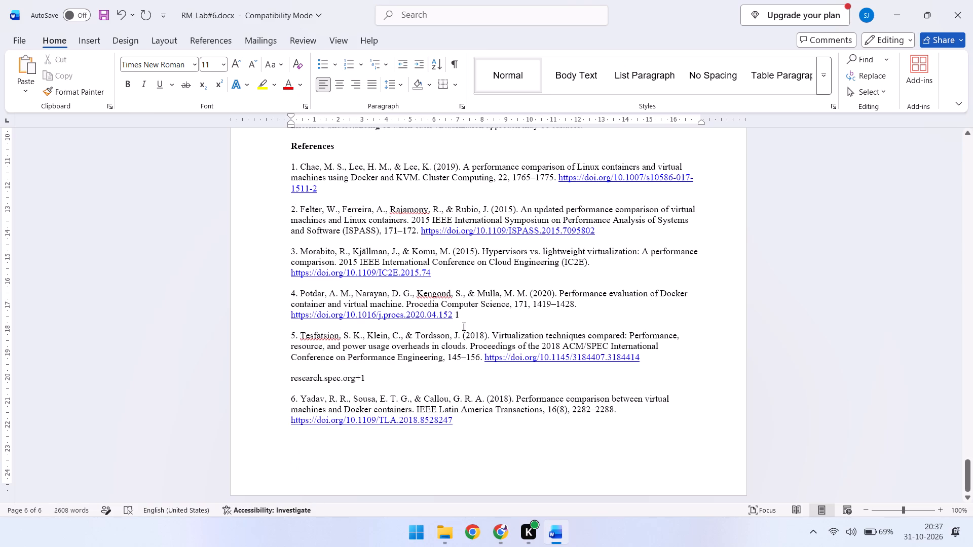
click(467, 321)
key(BackSpace)
drag(381, 377, 300, 378)
key(BackSpace)
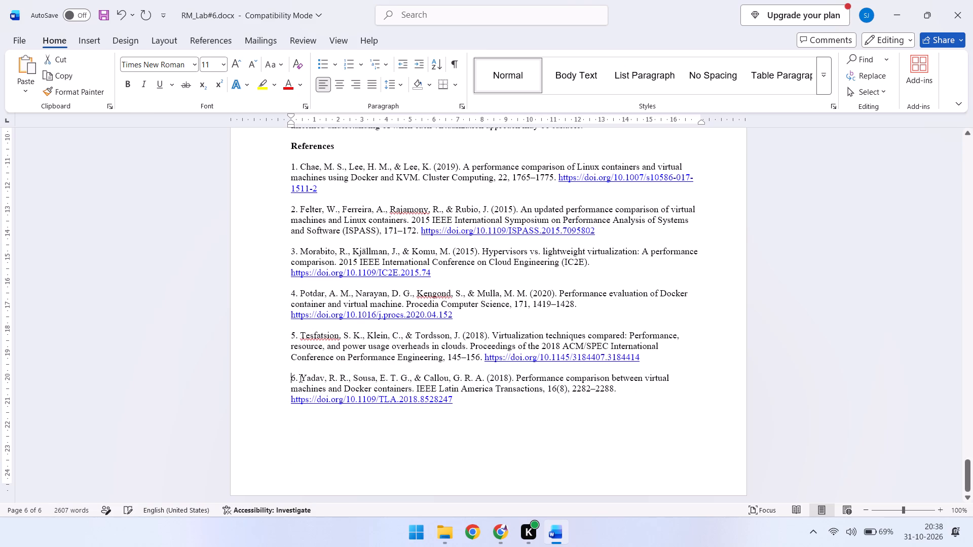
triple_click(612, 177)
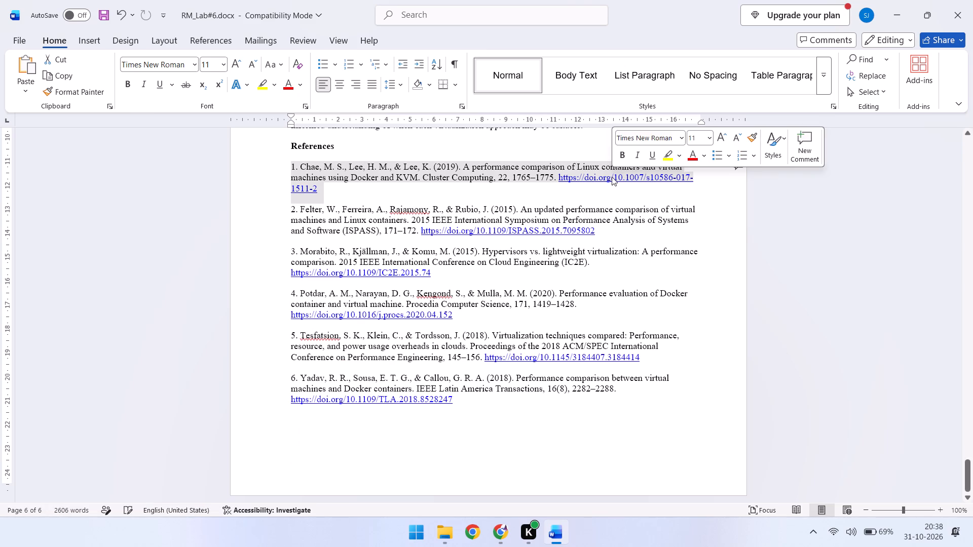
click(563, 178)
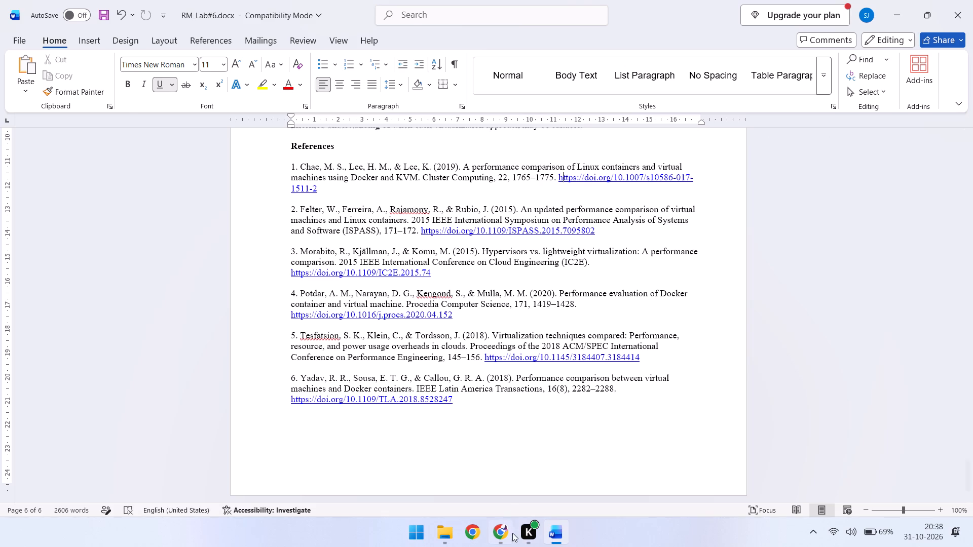